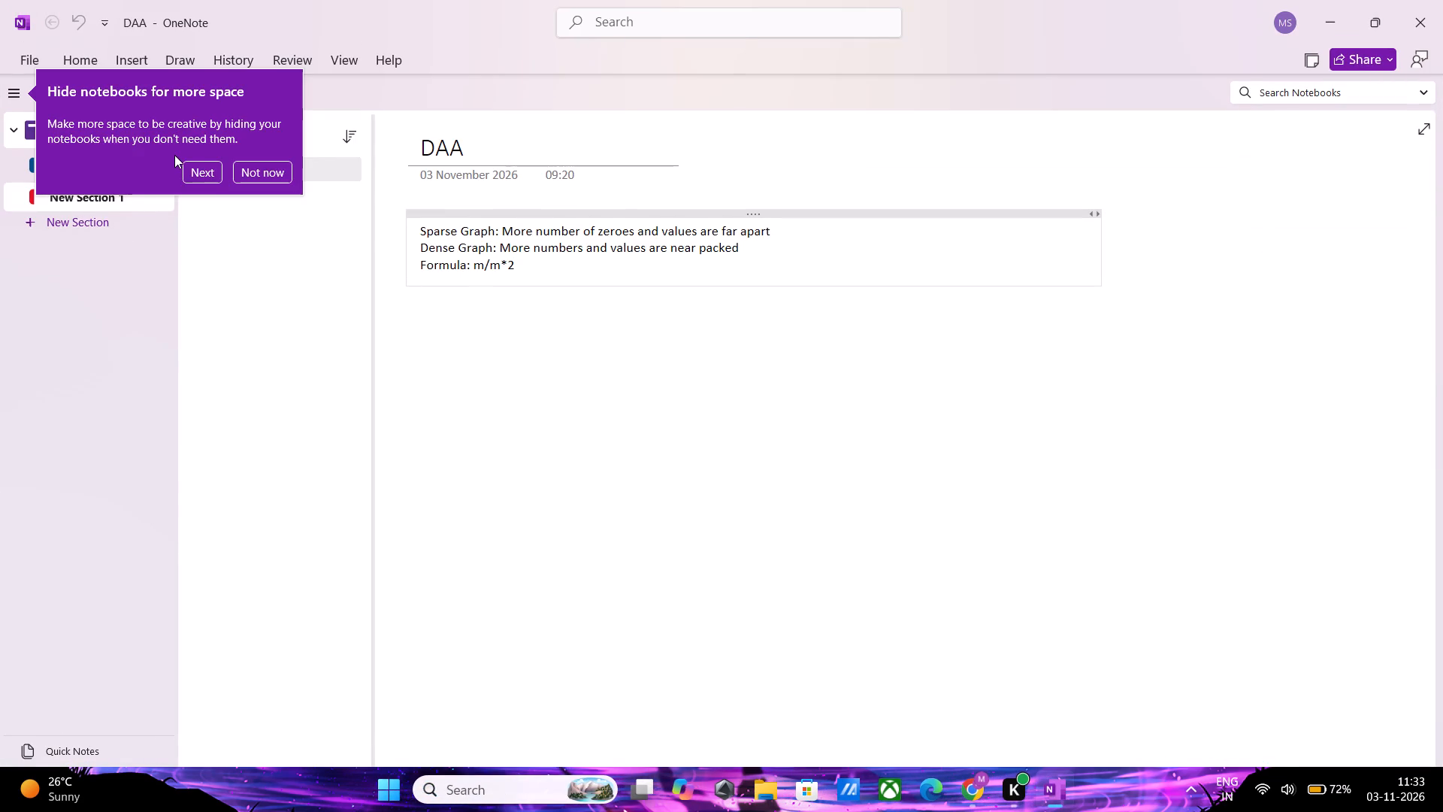
# Create a new section in My Notebook and title its first page "Web Dev III".
pyautogui.click(77, 213)
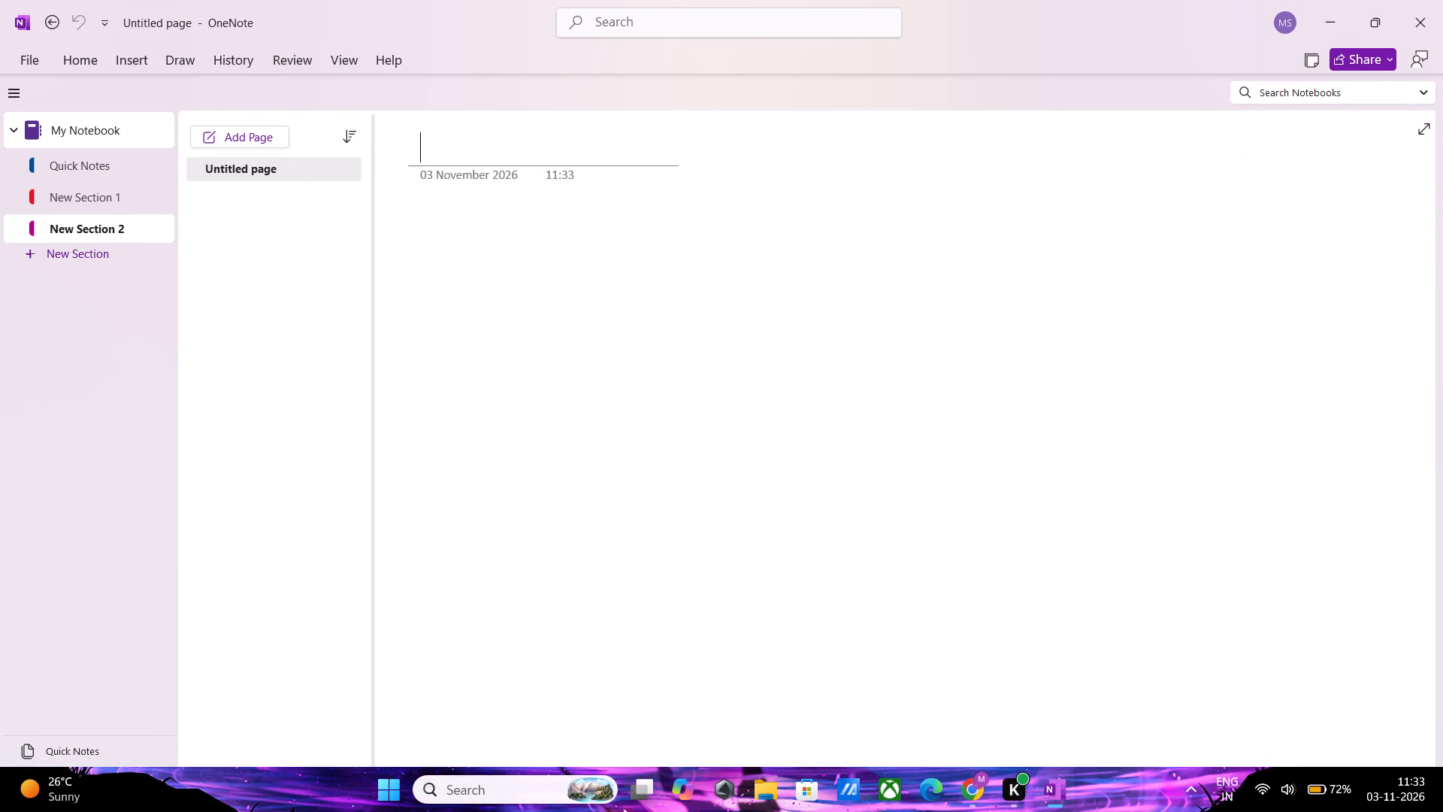
pyautogui.write('Web')
pyautogui.press('space')
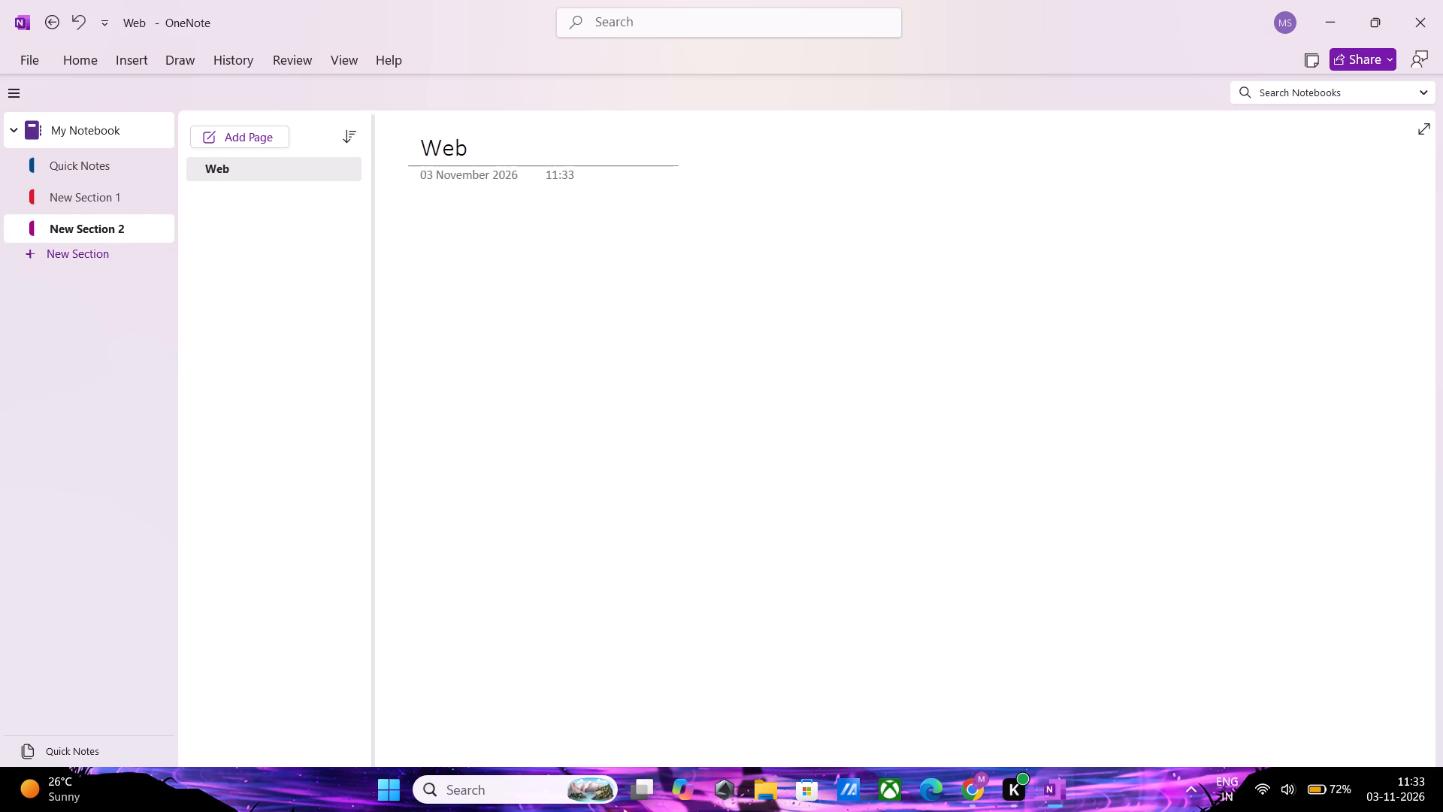
pyautogui.write('Dev III')
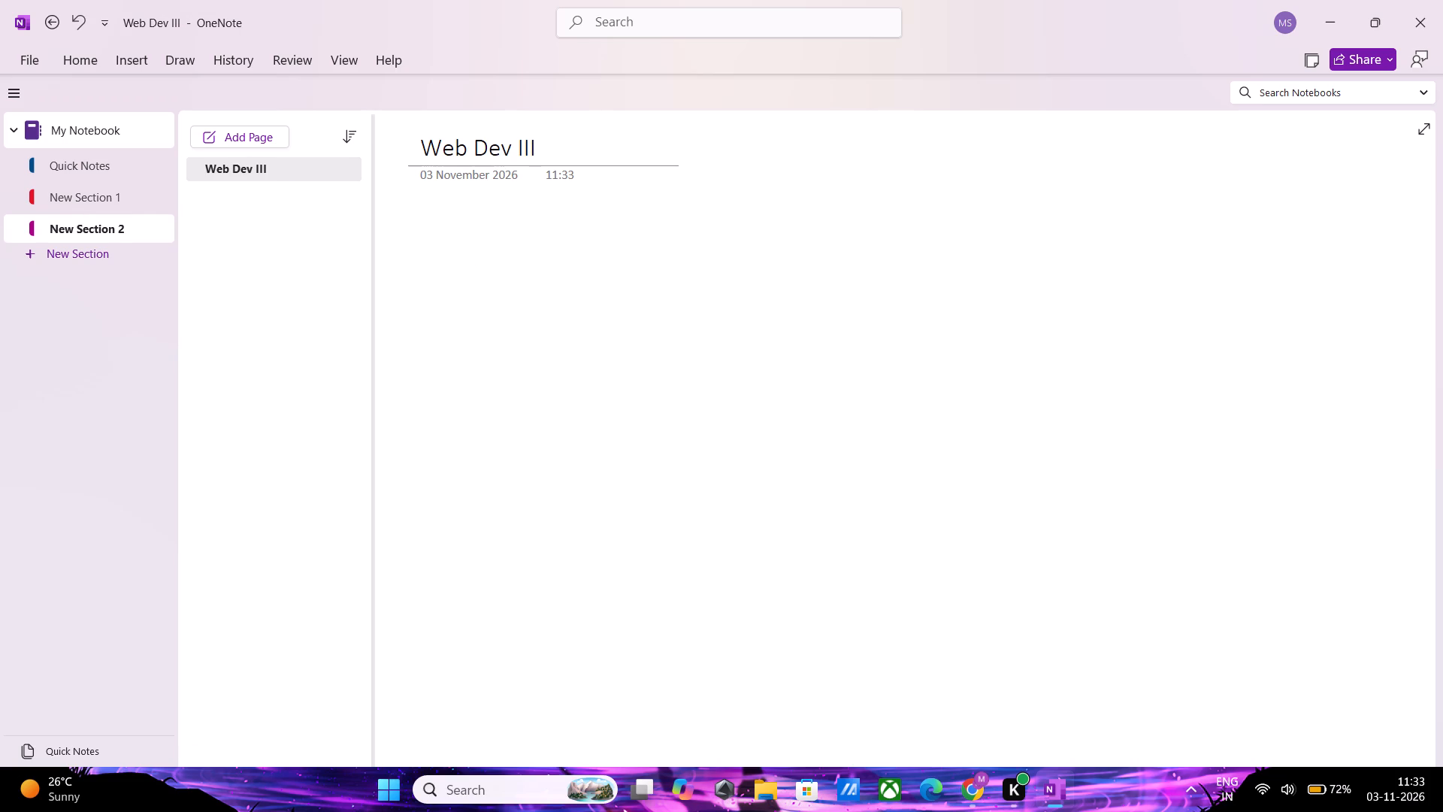
pyautogui.click(489, 206)
# With the red pen, draw a freehand rectangle below the page title and write the letter F inside it.
pyautogui.click(116, 56)
pyautogui.hscroll(1, 159, 56)
pyautogui.click(173, 59)
pyautogui.hscroll(1, 183, 59)
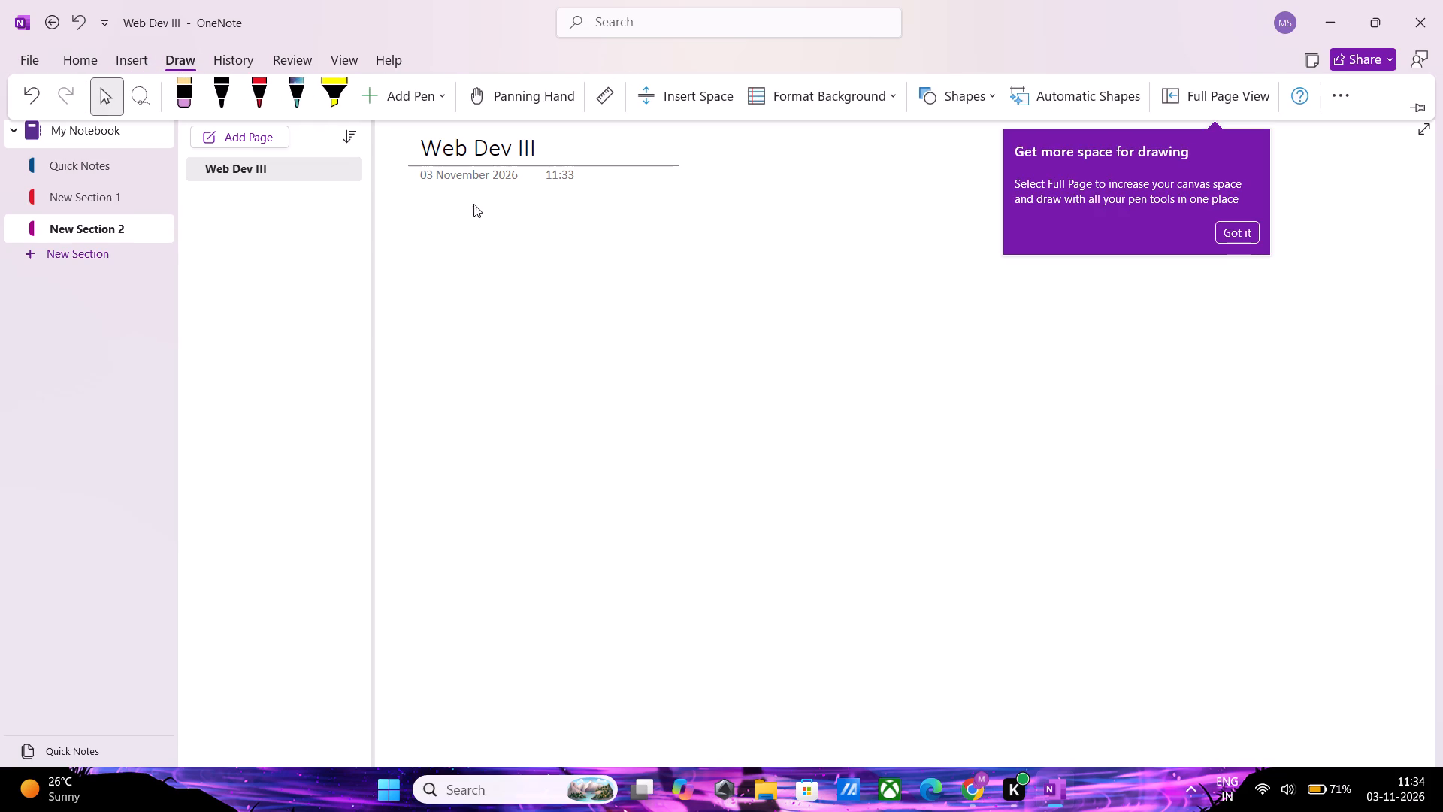
pyautogui.hscroll(1, 473, 204)
pyautogui.hscroll(-1, 448, 246)
pyautogui.hscroll(-1, 524, 239)
pyautogui.moveTo(524, 239); pyautogui.dragTo(437, 205)
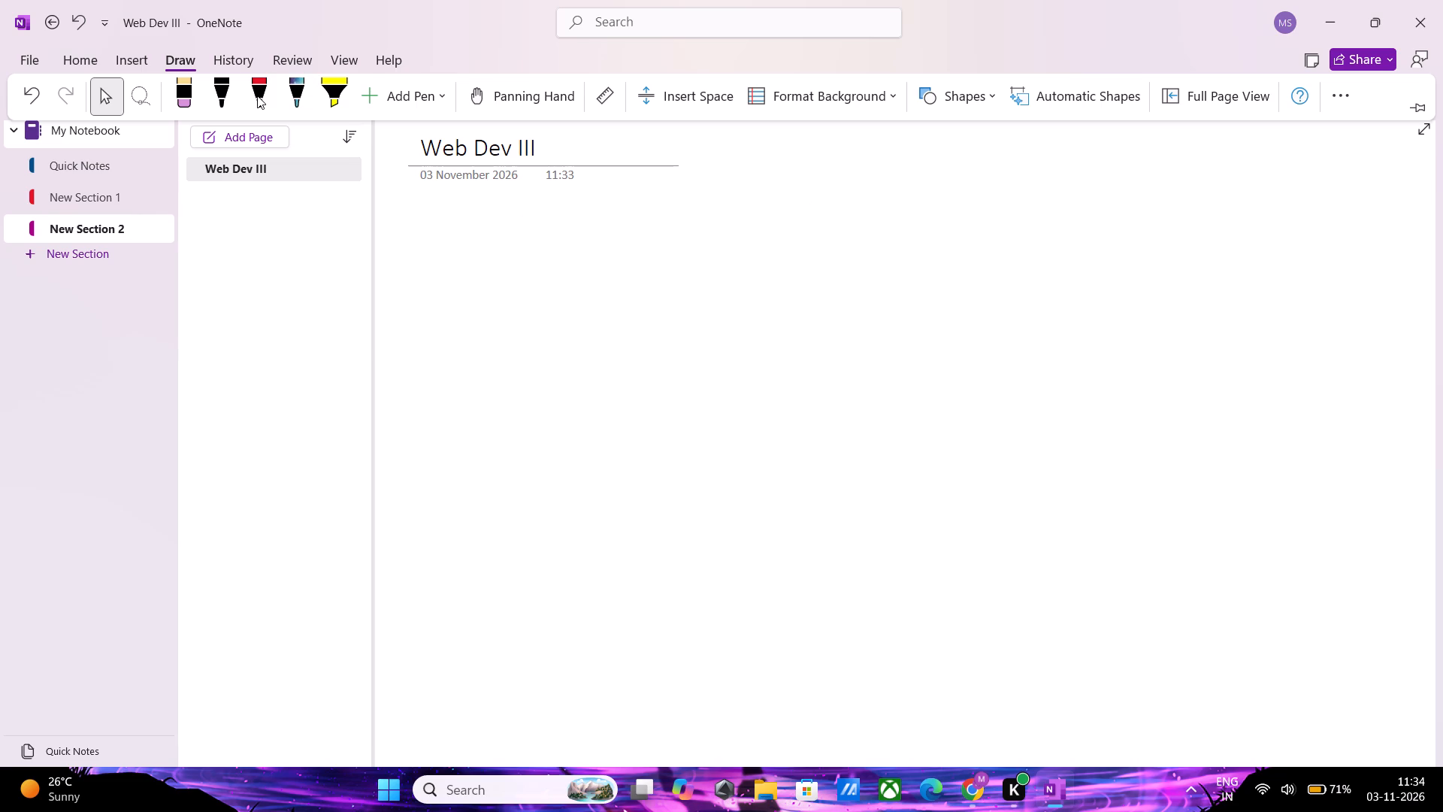
pyautogui.click(257, 95)
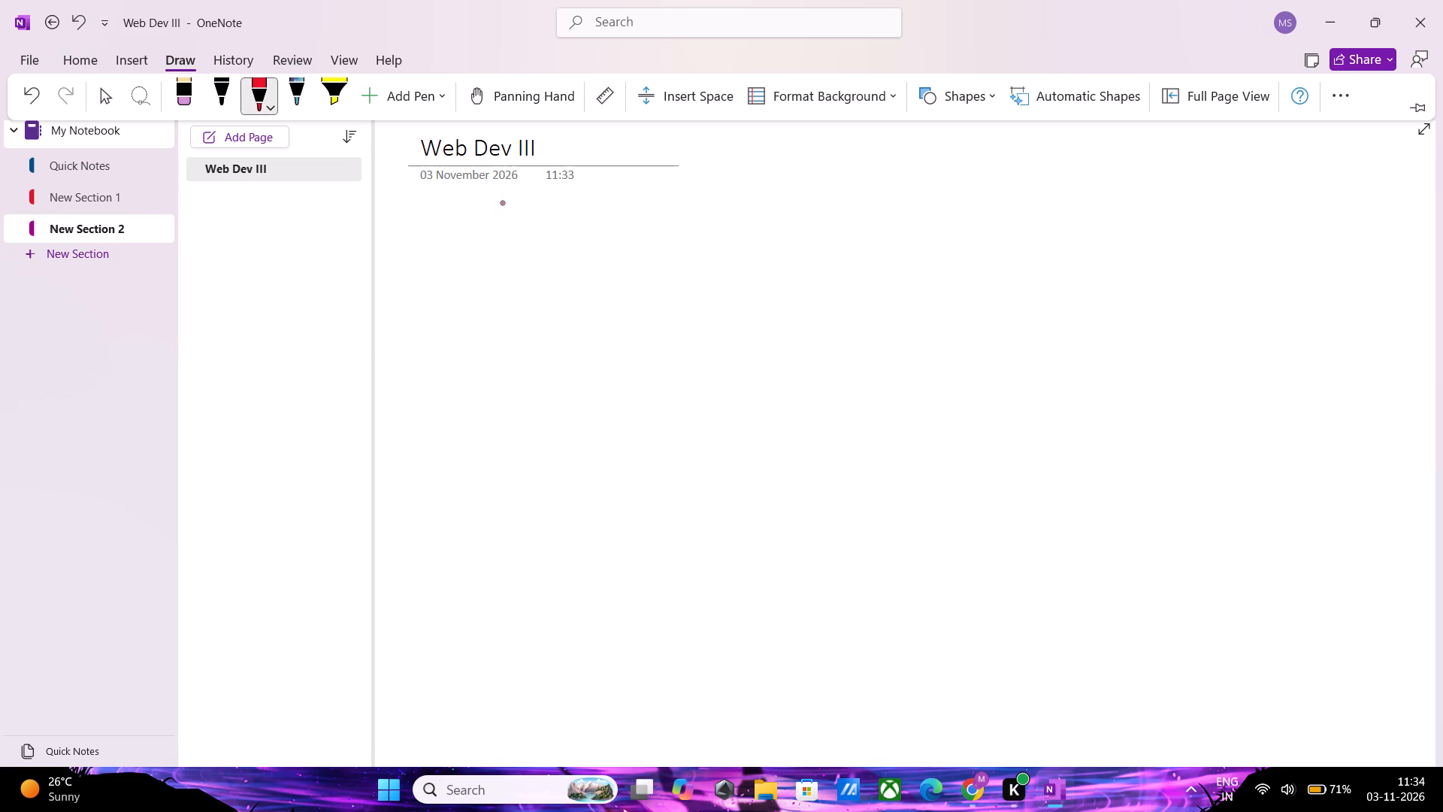
pyautogui.moveTo(514, 250); pyautogui.dragTo(746, 405)
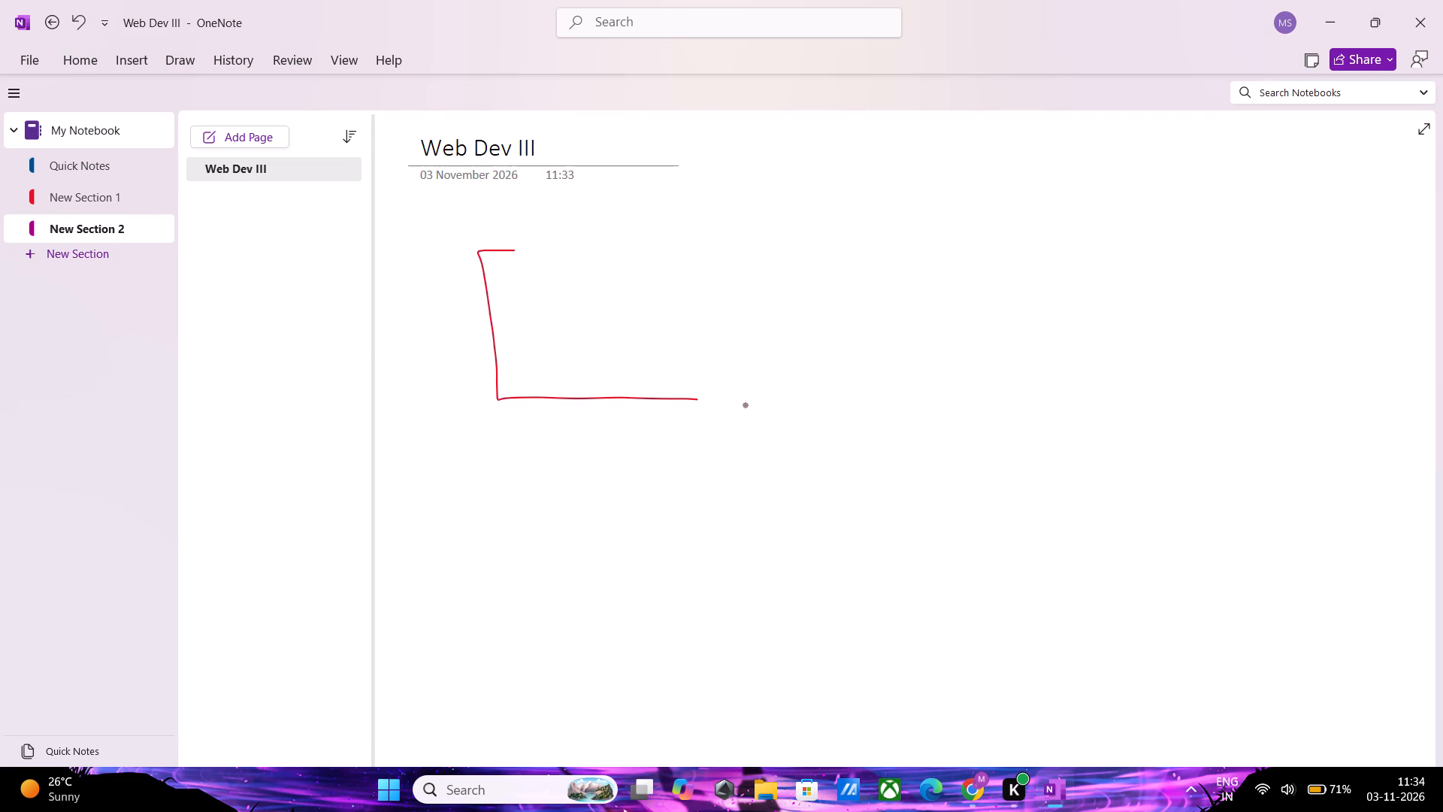
pyautogui.moveTo(746, 405); pyautogui.dragTo(498, 250)
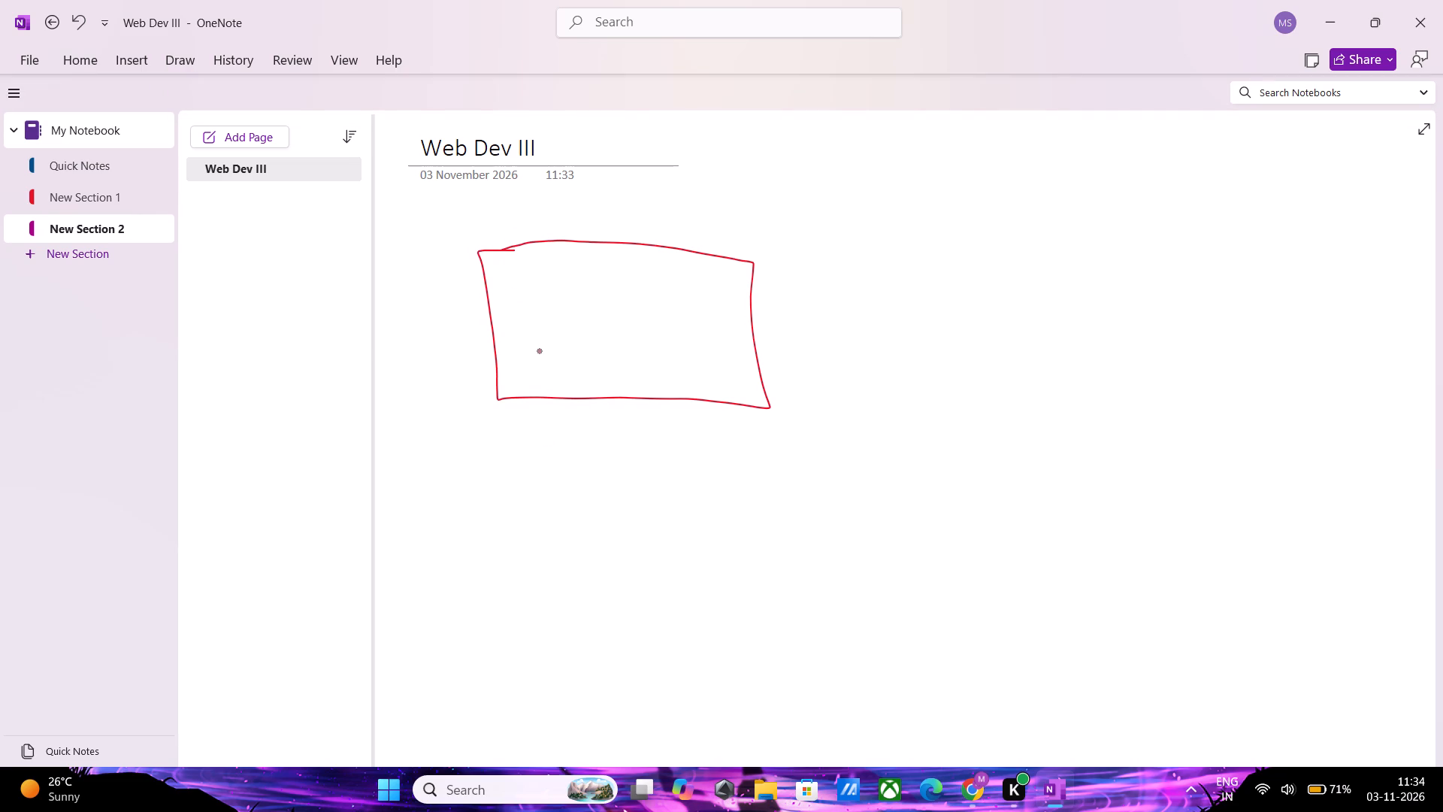
pyautogui.moveTo(537, 301); pyautogui.dragTo(537, 302)
pyautogui.moveTo(537, 302); pyautogui.dragTo(573, 303)
pyautogui.moveTo(539, 324); pyautogui.dragTo(556, 324)
# Draw a second red freehand rectangle to the right of the F box and write the letter B inside it.
pyautogui.click(901, 277)
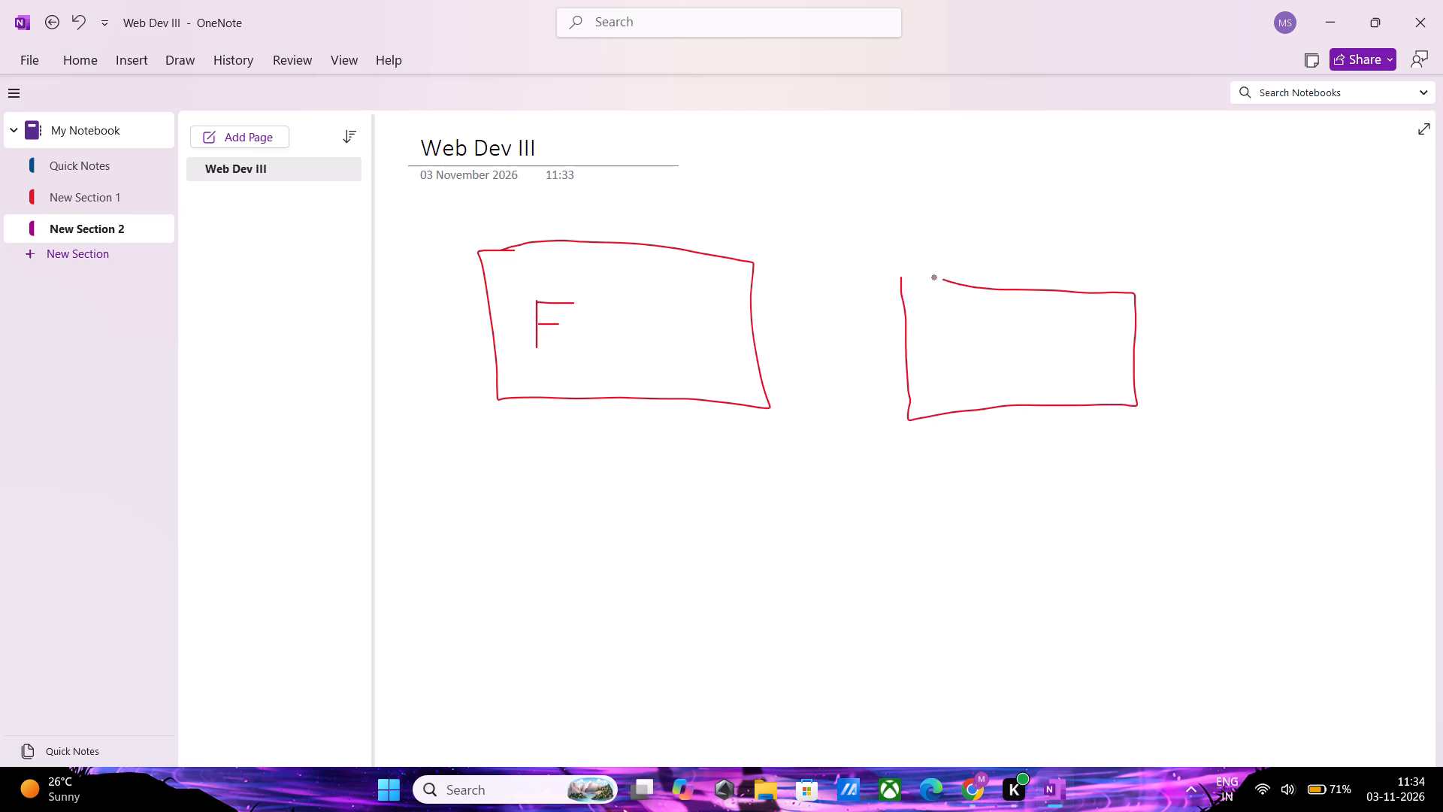
pyautogui.moveTo(969, 339); pyautogui.dragTo(990, 347)
pyautogui.moveTo(990, 347); pyautogui.dragTo(964, 365)
# Handwrite "login / signup" in red below the F box and underline the whole phrase.
pyautogui.click(80, 60)
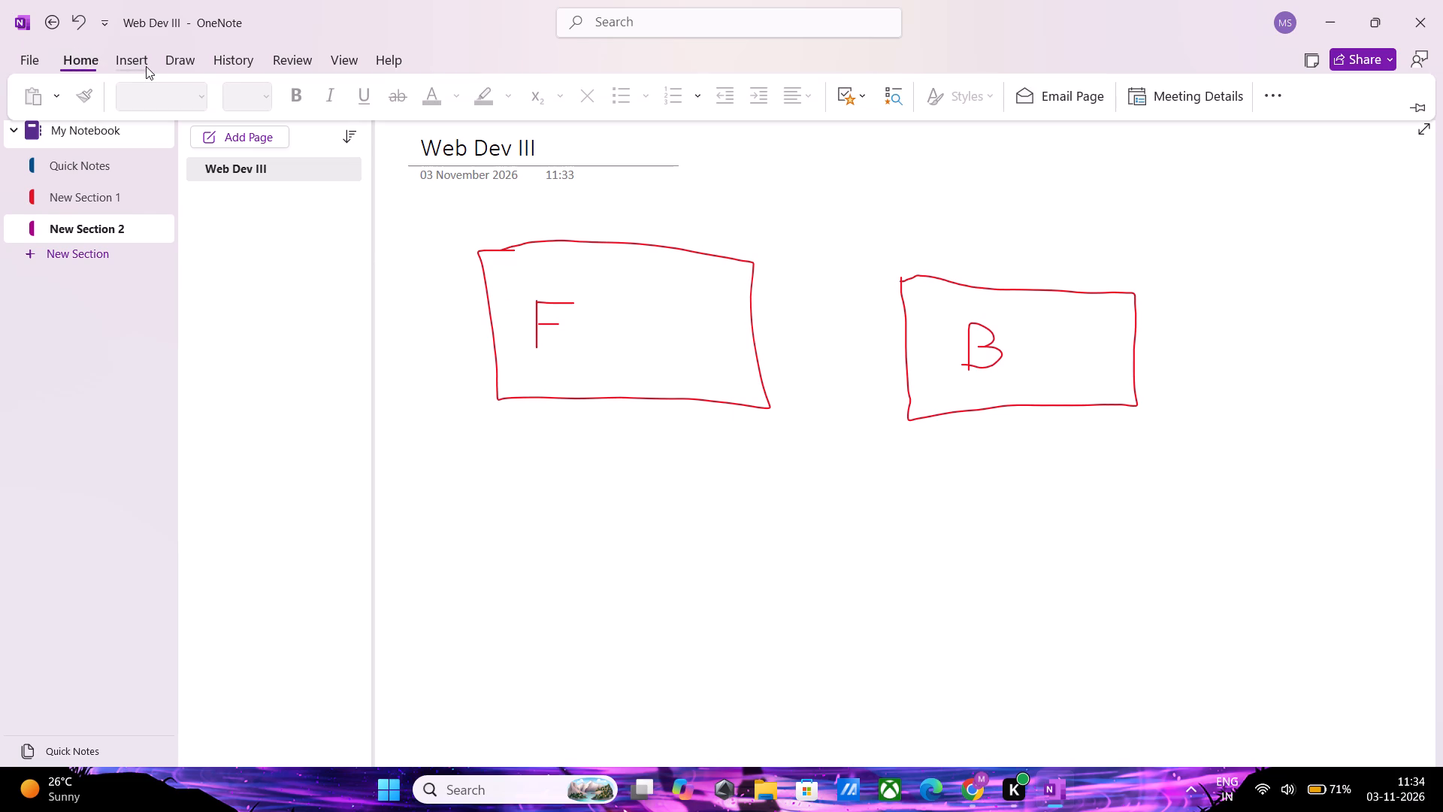
pyautogui.click(463, 510)
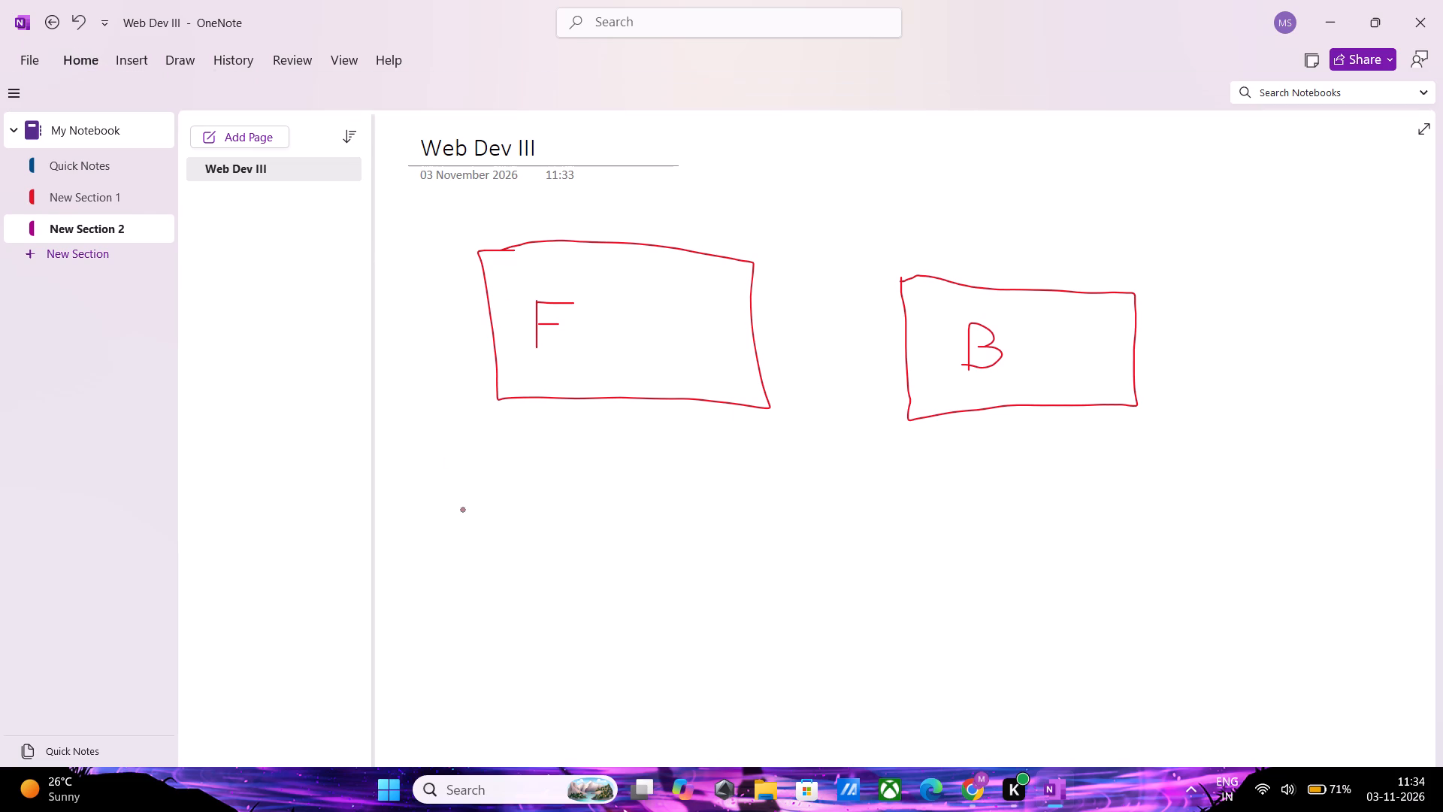
pyautogui.click(138, 62)
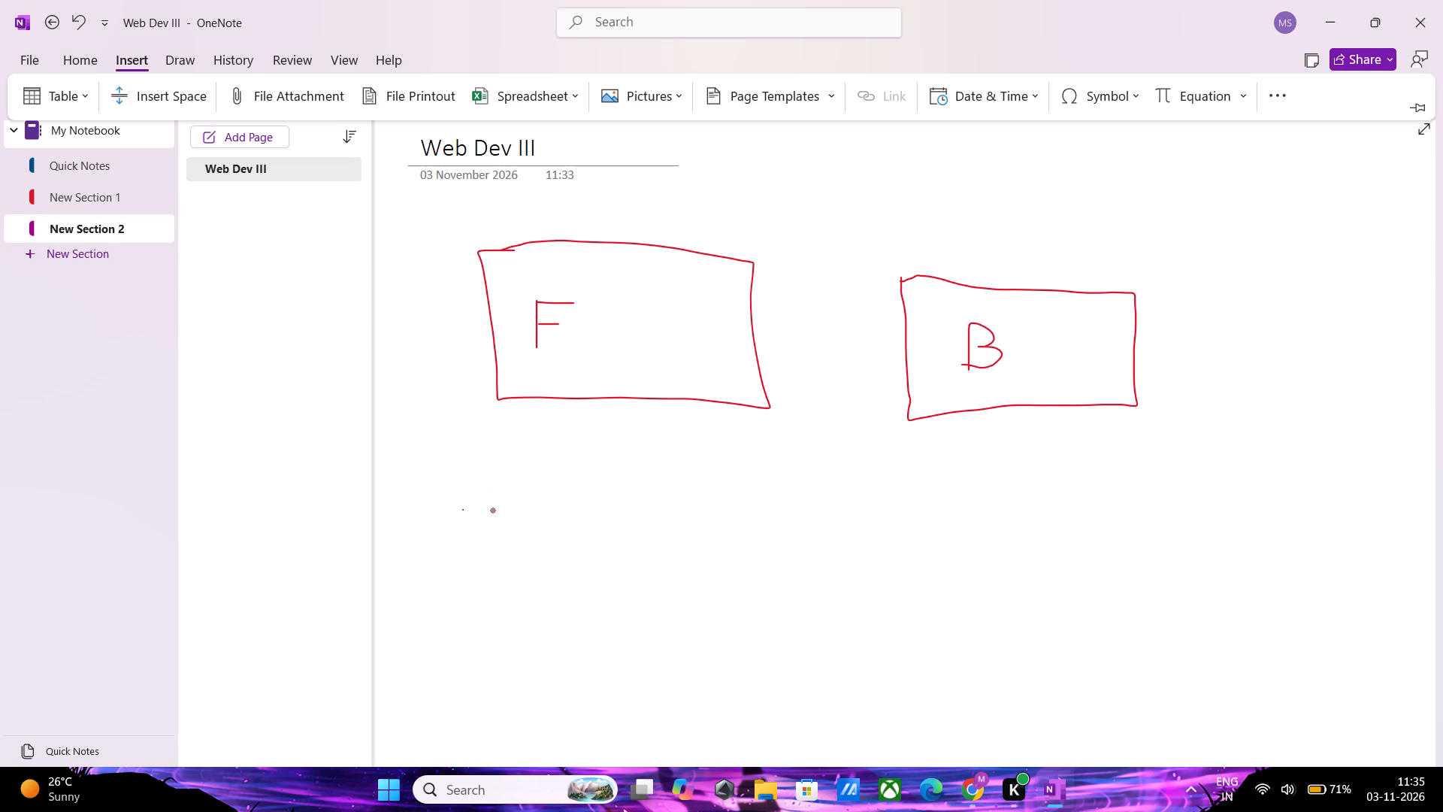
pyautogui.moveTo(472, 529); pyautogui.dragTo(501, 507)
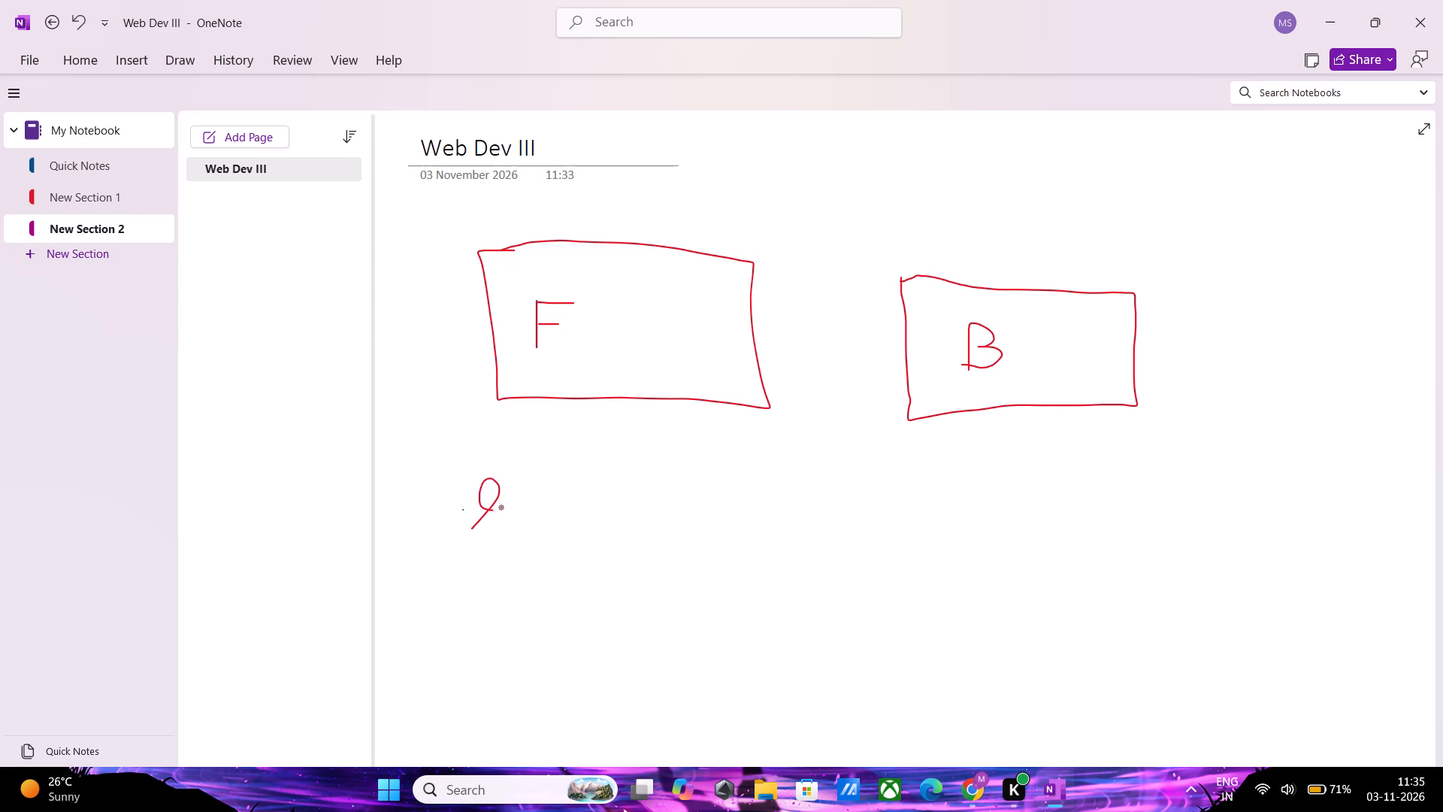
pyautogui.moveTo(501, 507); pyautogui.dragTo(556, 504)
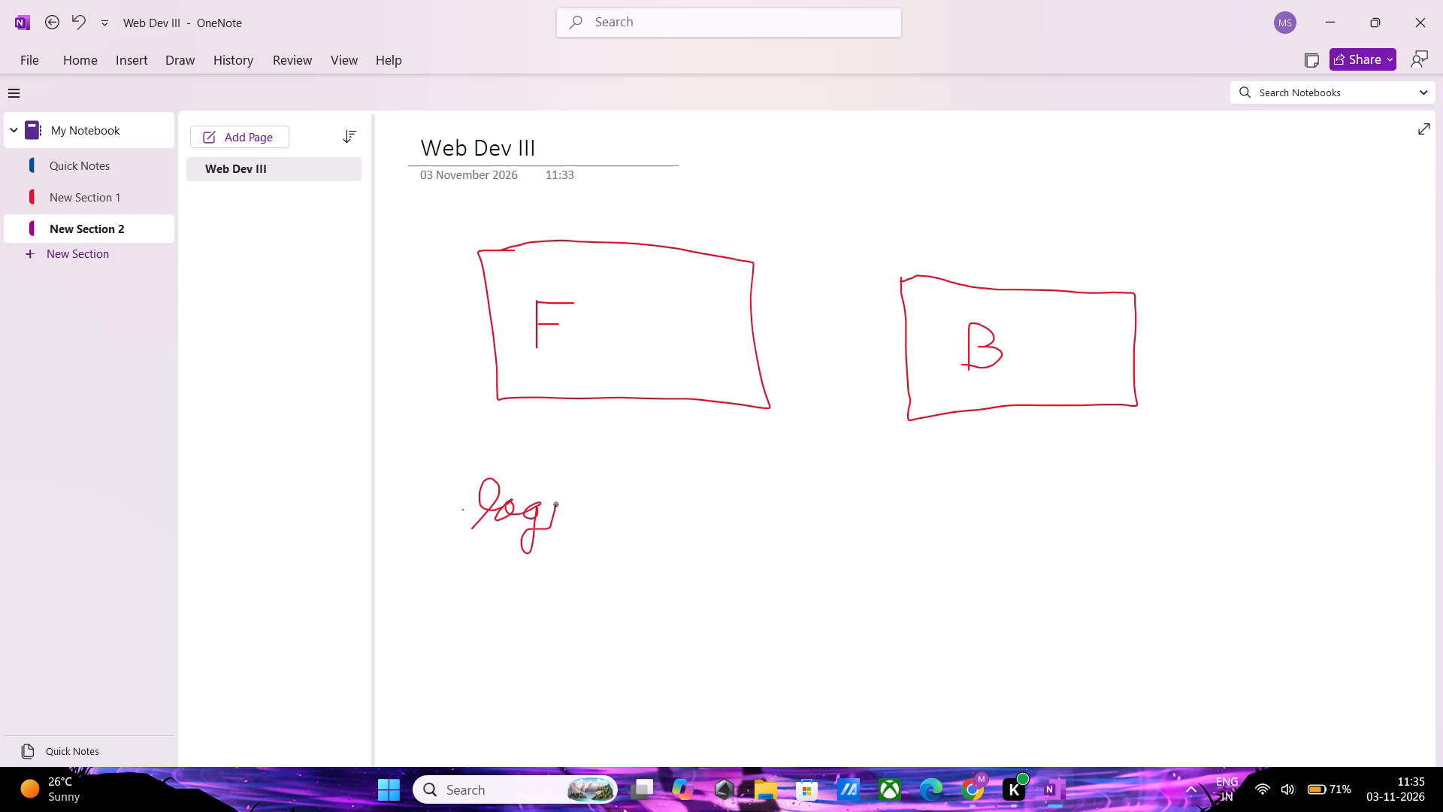
pyautogui.moveTo(556, 504); pyautogui.dragTo(579, 526)
pyautogui.doubleClick(561, 496)
pyautogui.moveTo(632, 500); pyautogui.dragTo(602, 568)
pyautogui.moveTo(629, 556); pyautogui.dragTo(676, 547)
pyautogui.moveTo(676, 547); pyautogui.dragTo(710, 559)
pyautogui.moveTo(710, 559); pyautogui.dragTo(727, 567)
pyautogui.moveTo(464, 554); pyautogui.dragTo(582, 586)
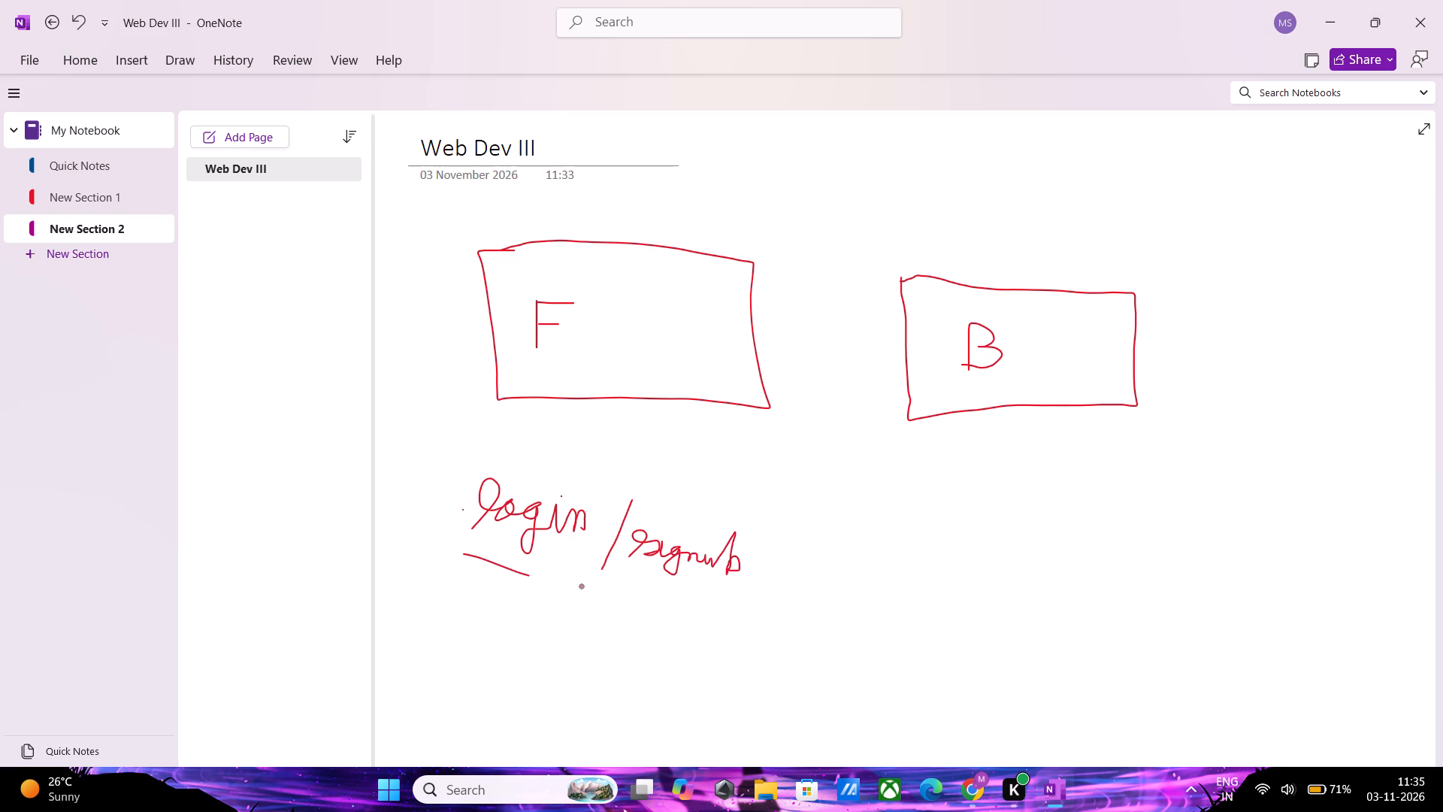
pyautogui.moveTo(582, 586); pyautogui.dragTo(718, 610)
# Draw a bent arrow going down and right from the login/signup underline and handwrite the letters C R U D beyond it.
pyautogui.moveTo(601, 610); pyautogui.dragTo(652, 654)
pyautogui.moveTo(641, 639); pyautogui.dragTo(628, 668)
pyautogui.moveTo(750, 656); pyautogui.dragTo(749, 677)
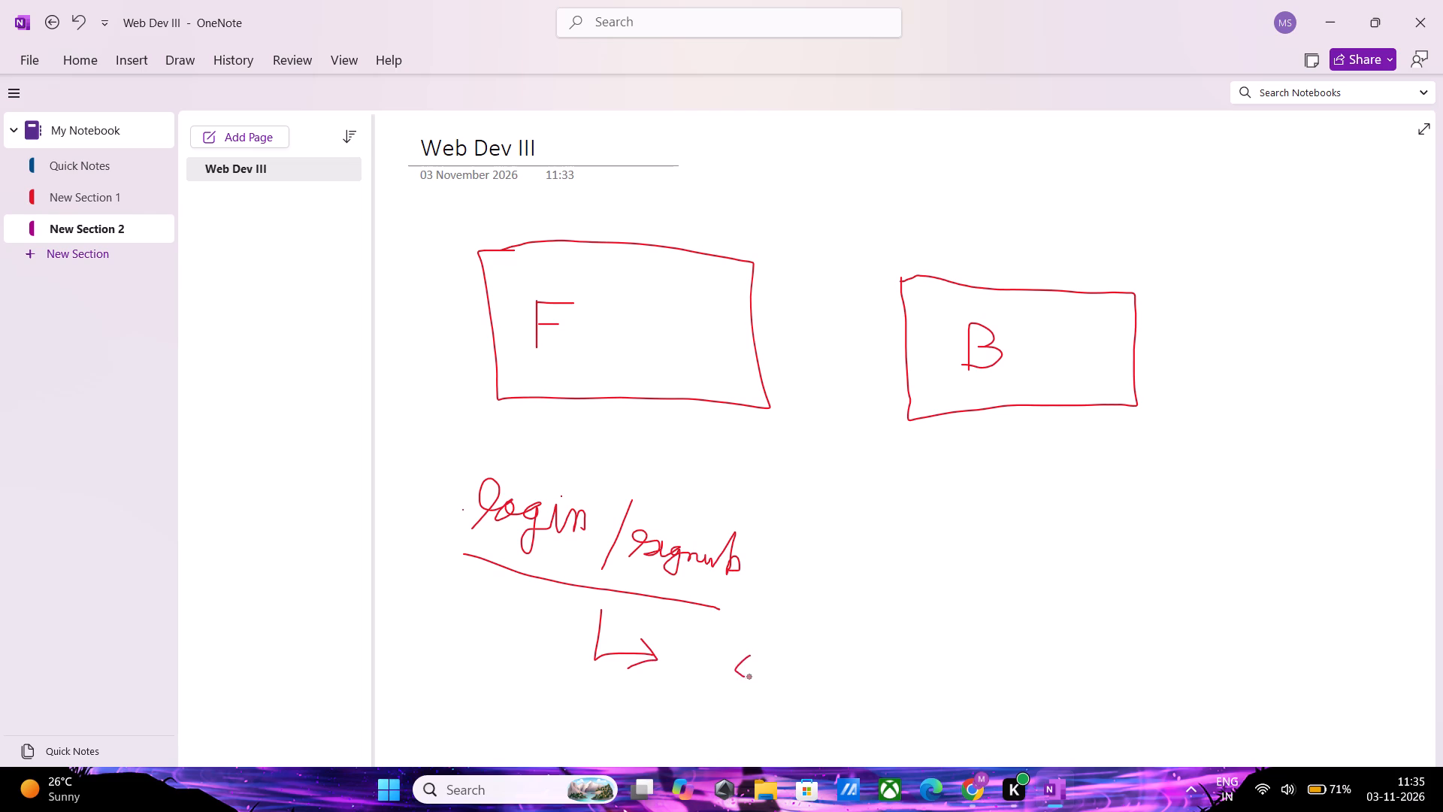
pyautogui.moveTo(749, 677); pyautogui.dragTo(754, 671)
pyautogui.moveTo(776, 659); pyautogui.dragTo(775, 673)
pyautogui.moveTo(775, 673); pyautogui.dragTo(797, 698)
pyautogui.moveTo(817, 661); pyautogui.dragTo(835, 660)
pyautogui.moveTo(890, 671); pyautogui.dragTo(885, 695)
# Bracket the letters C and R from below, link the bracket to the arrow, and draw a cross under U and D.
pyautogui.moveTo(731, 686); pyautogui.dragTo(811, 698)
pyautogui.moveTo(729, 709); pyautogui.dragTo(652, 657)
pyautogui.moveTo(814, 686); pyautogui.dragTo(855, 705)
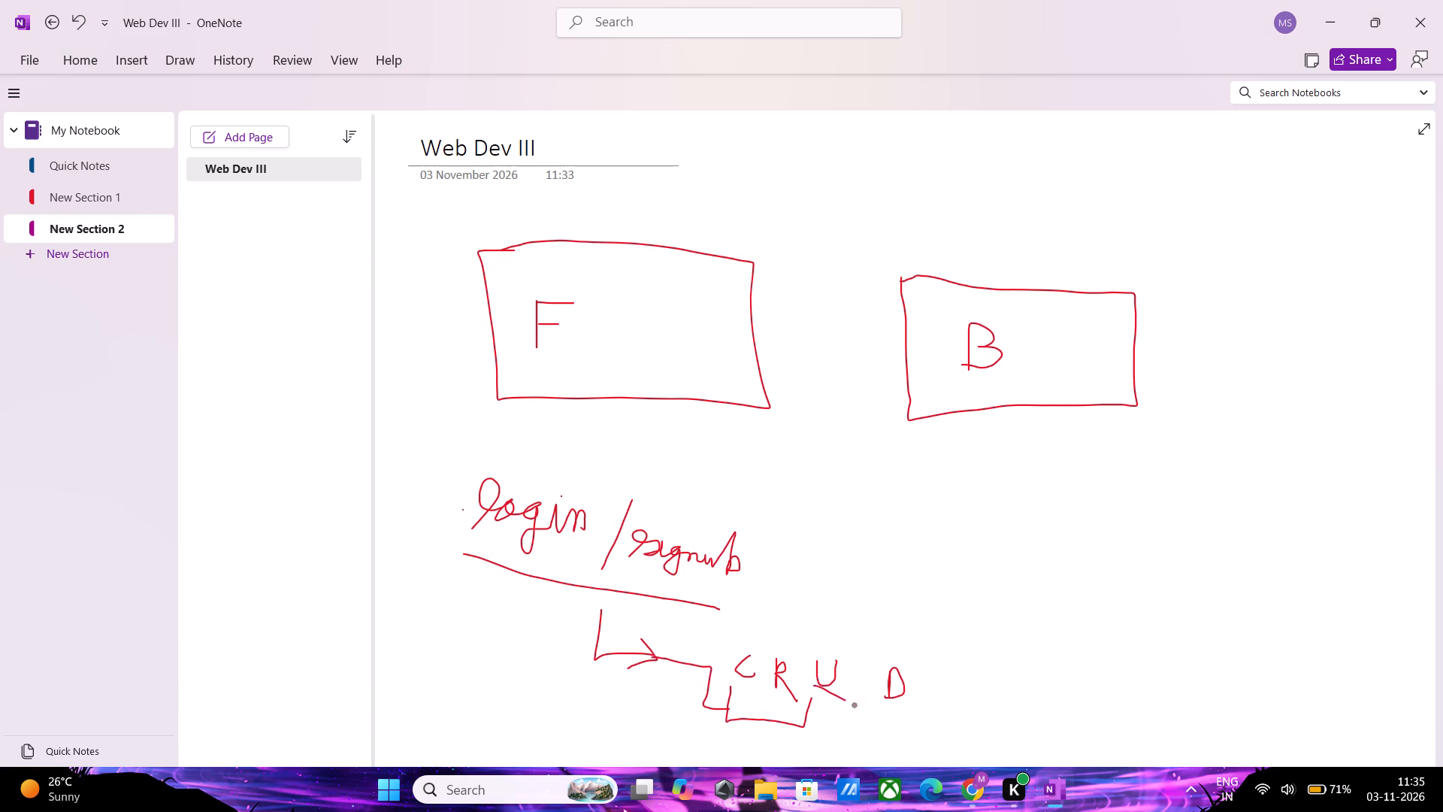
pyautogui.moveTo(855, 705); pyautogui.dragTo(892, 723)
pyautogui.moveTo(910, 706); pyautogui.dragTo(816, 726)
pyautogui.scroll(-1, 917, 714)
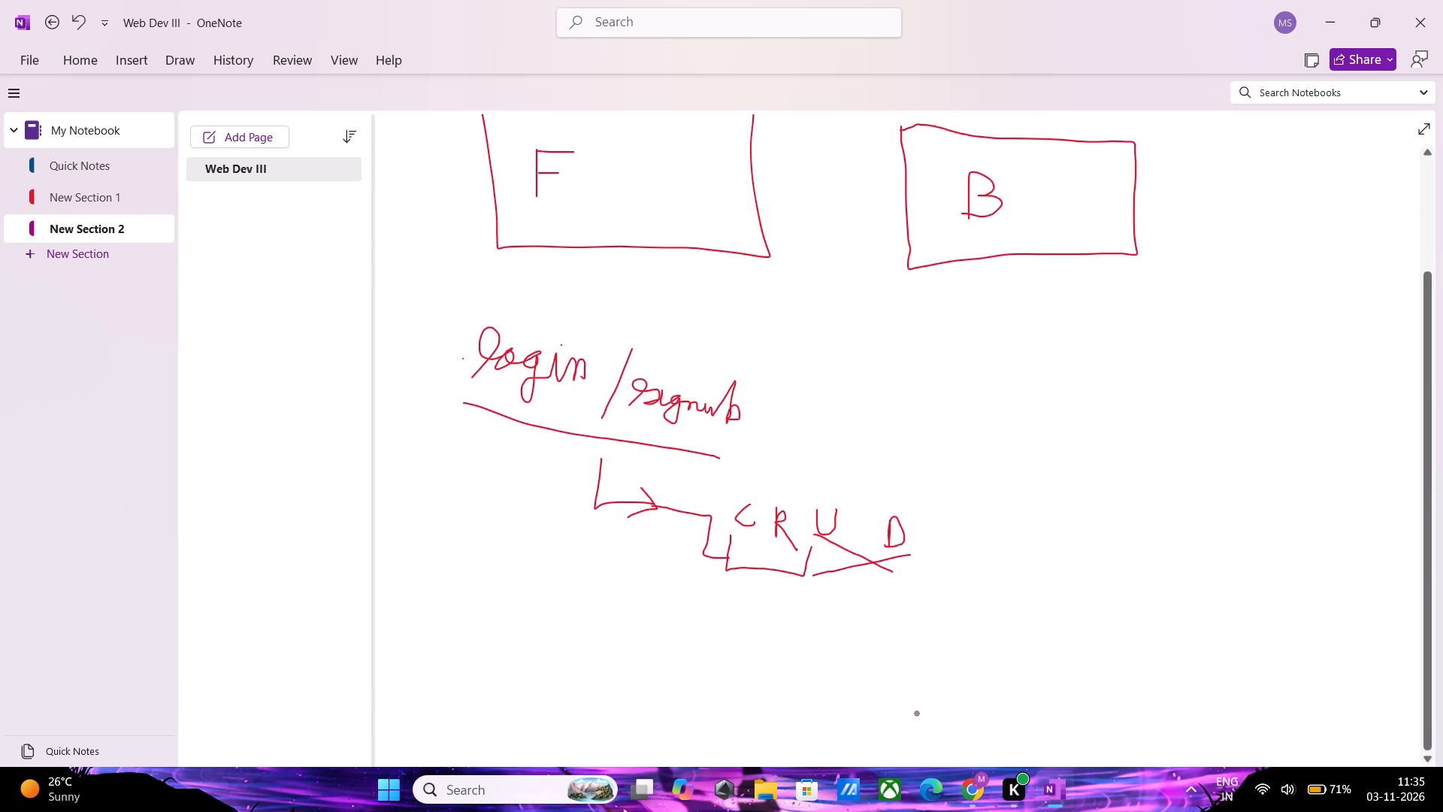
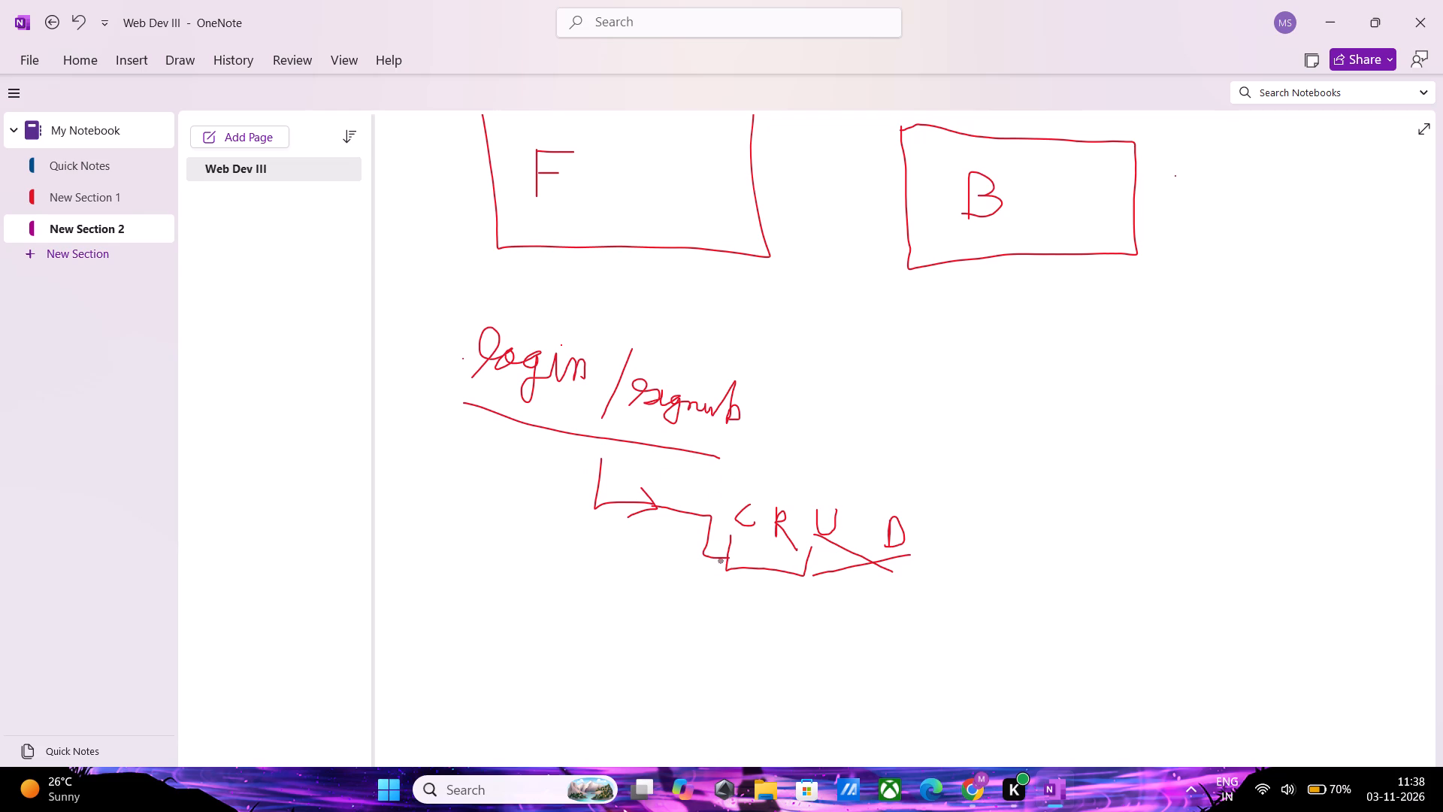
# Handwrite "Authentication &" in red below the B box, to the right of the login/signup text.
pyautogui.moveTo(945, 414); pyautogui.dragTo(960, 371)
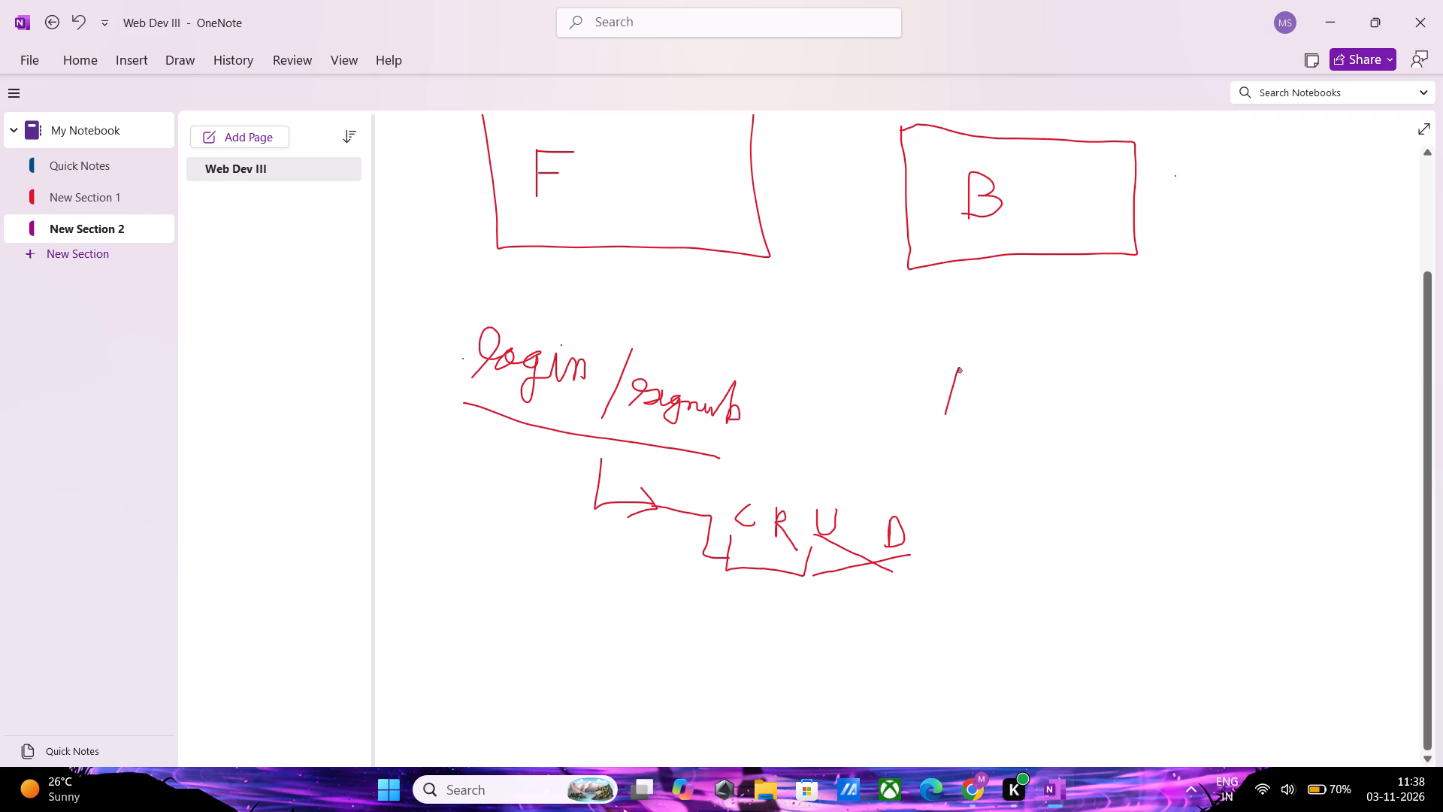
pyautogui.moveTo(960, 371); pyautogui.dragTo(944, 398)
pyautogui.moveTo(969, 418); pyautogui.dragTo(1009, 420)
pyautogui.moveTo(1009, 420); pyautogui.dragTo(1086, 423)
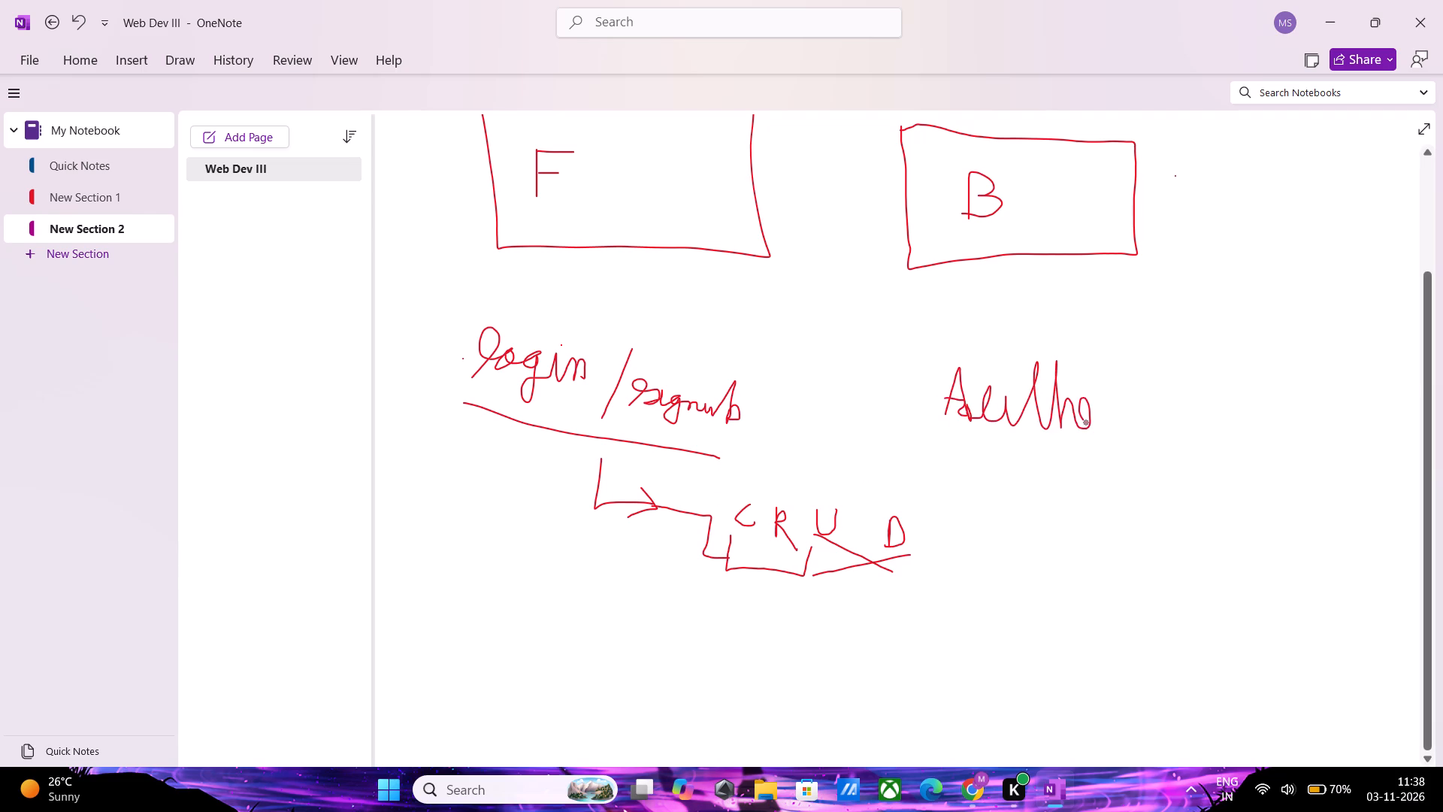
pyautogui.moveTo(1086, 423); pyautogui.dragTo(1145, 406)
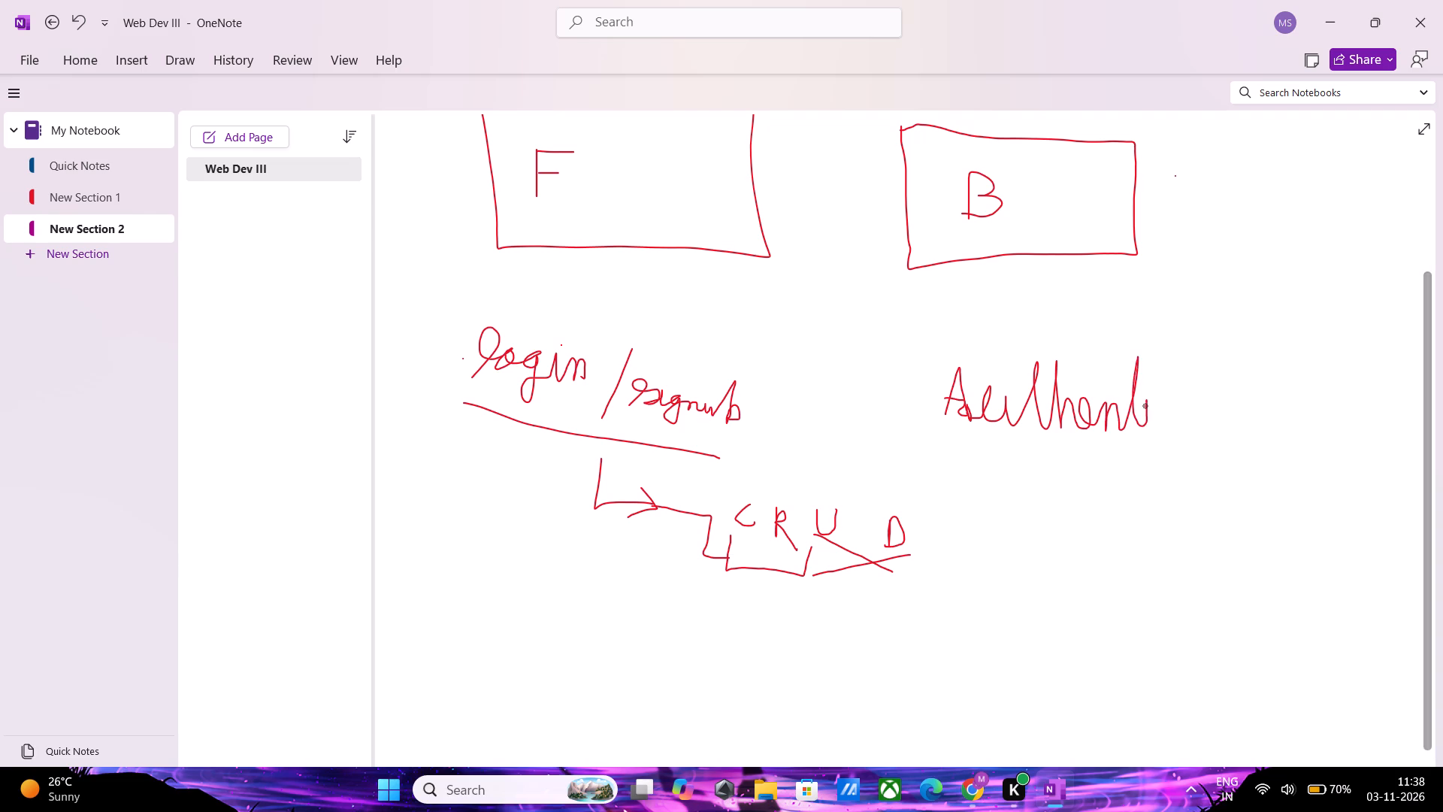
pyautogui.moveTo(1145, 406); pyautogui.dragTo(1191, 383)
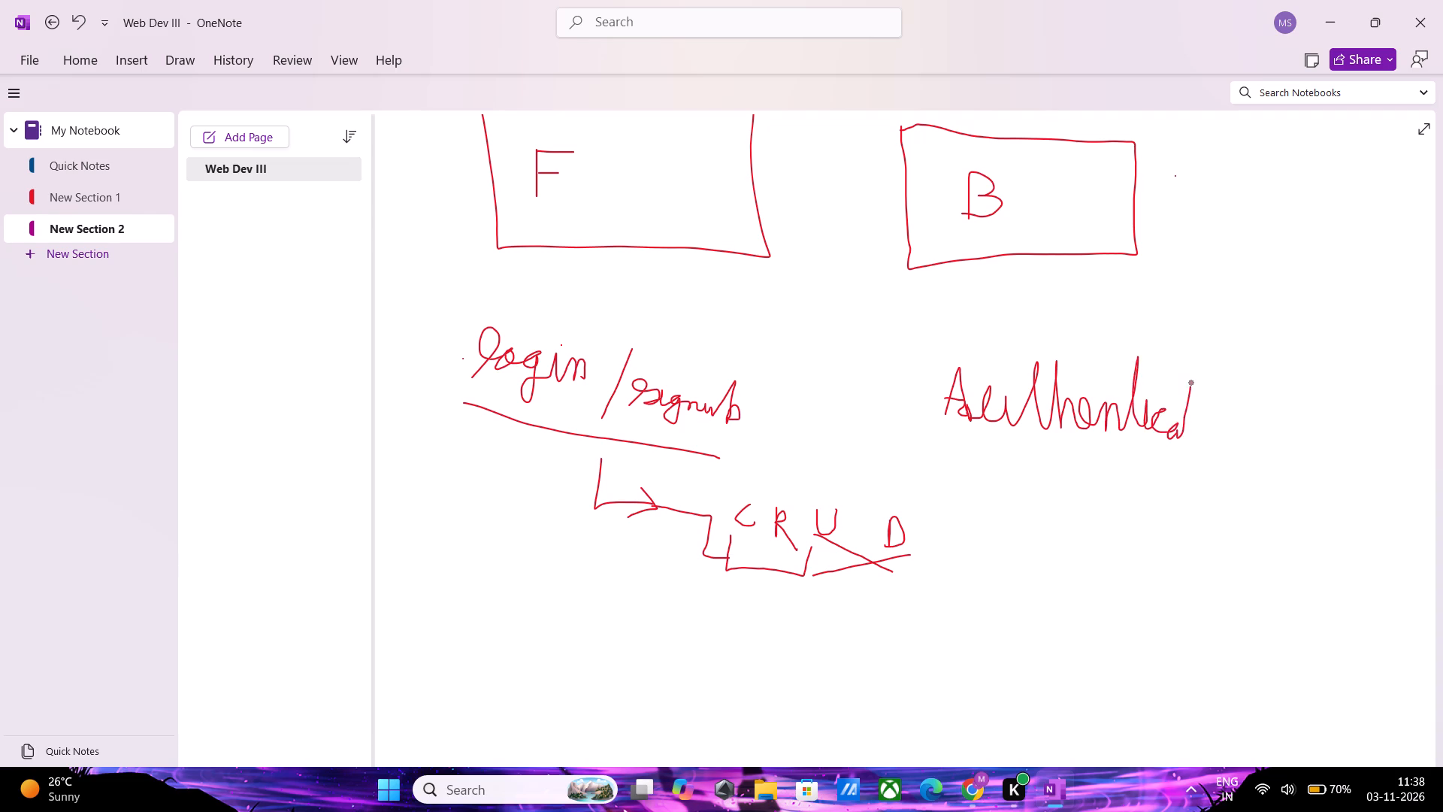
pyautogui.moveTo(1191, 383); pyautogui.dragTo(1215, 438)
pyautogui.moveTo(1215, 438); pyautogui.dragTo(1236, 449)
pyautogui.moveTo(1187, 393); pyautogui.dragTo(1202, 396)
pyautogui.click(1210, 400)
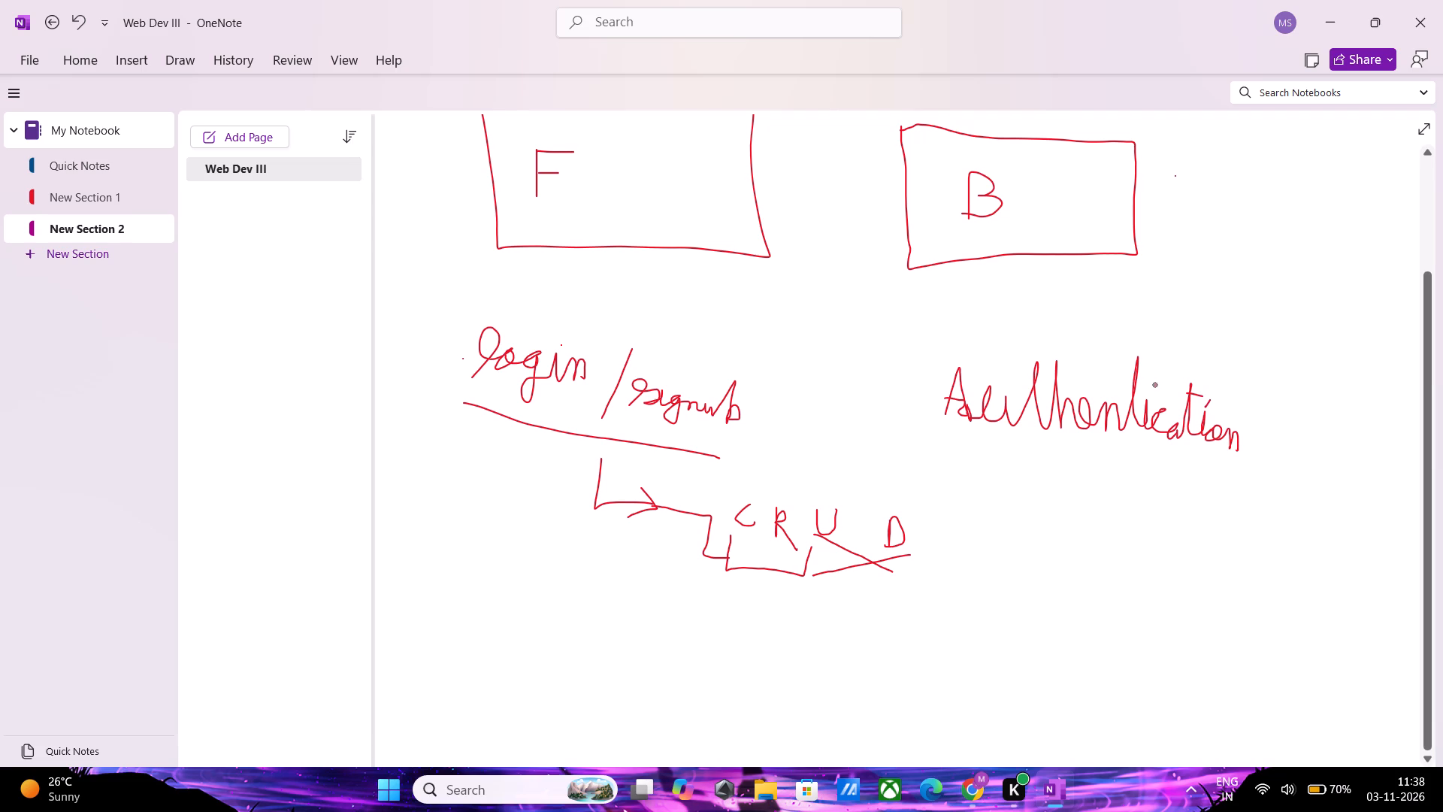
pyautogui.click(1157, 386)
pyautogui.moveTo(1128, 377); pyautogui.dragTo(1157, 379)
pyautogui.moveTo(1024, 387); pyautogui.dragTo(1048, 388)
pyautogui.moveTo(1304, 448); pyautogui.dragTo(1292, 462)
# Handwrite "Authorization" in red directly below "Authentication &", with its i dotted and both t's crossed.
pyautogui.moveTo(963, 498); pyautogui.dragTo(970, 484)
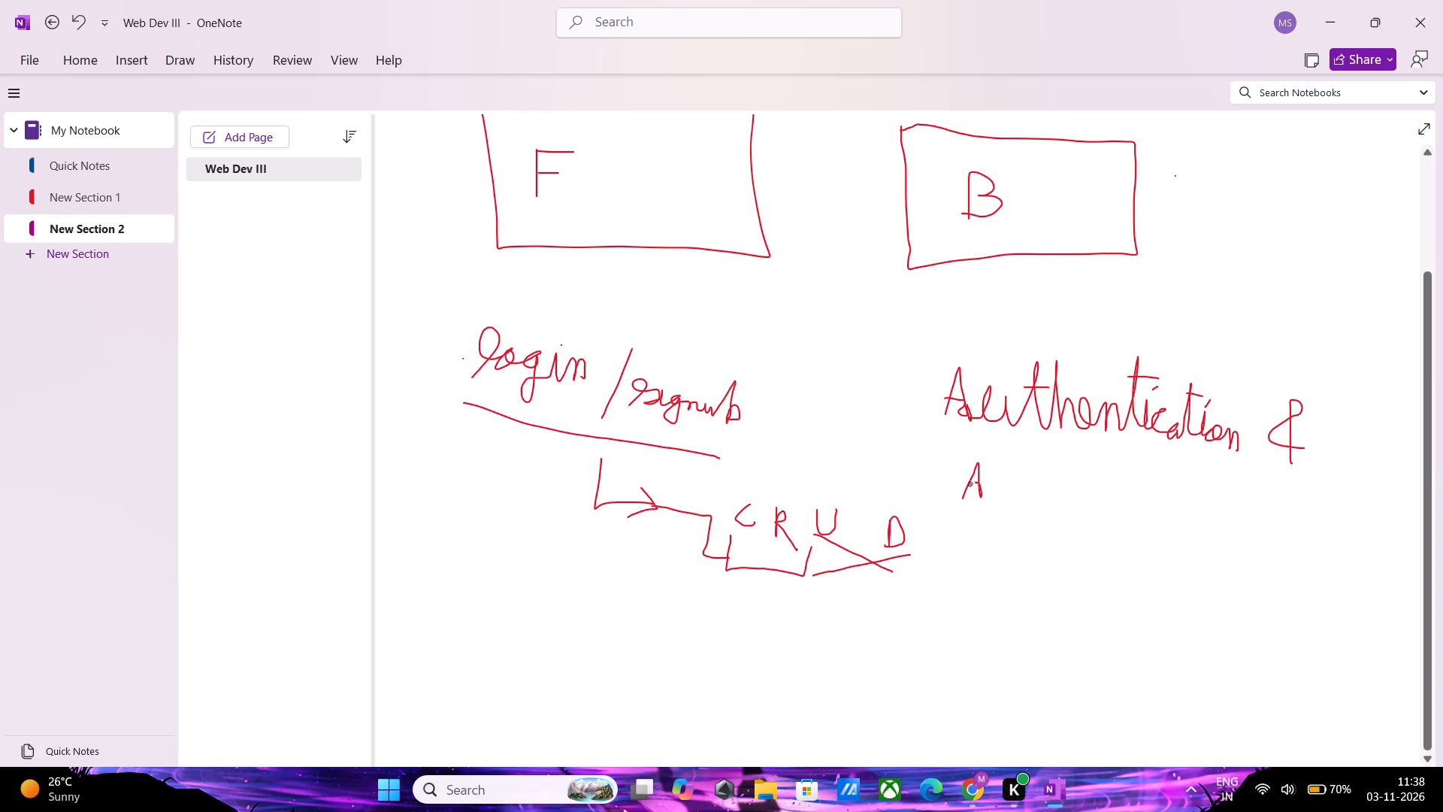
pyautogui.moveTo(970, 484); pyautogui.dragTo(1048, 518)
pyautogui.moveTo(1048, 518); pyautogui.dragTo(1121, 518)
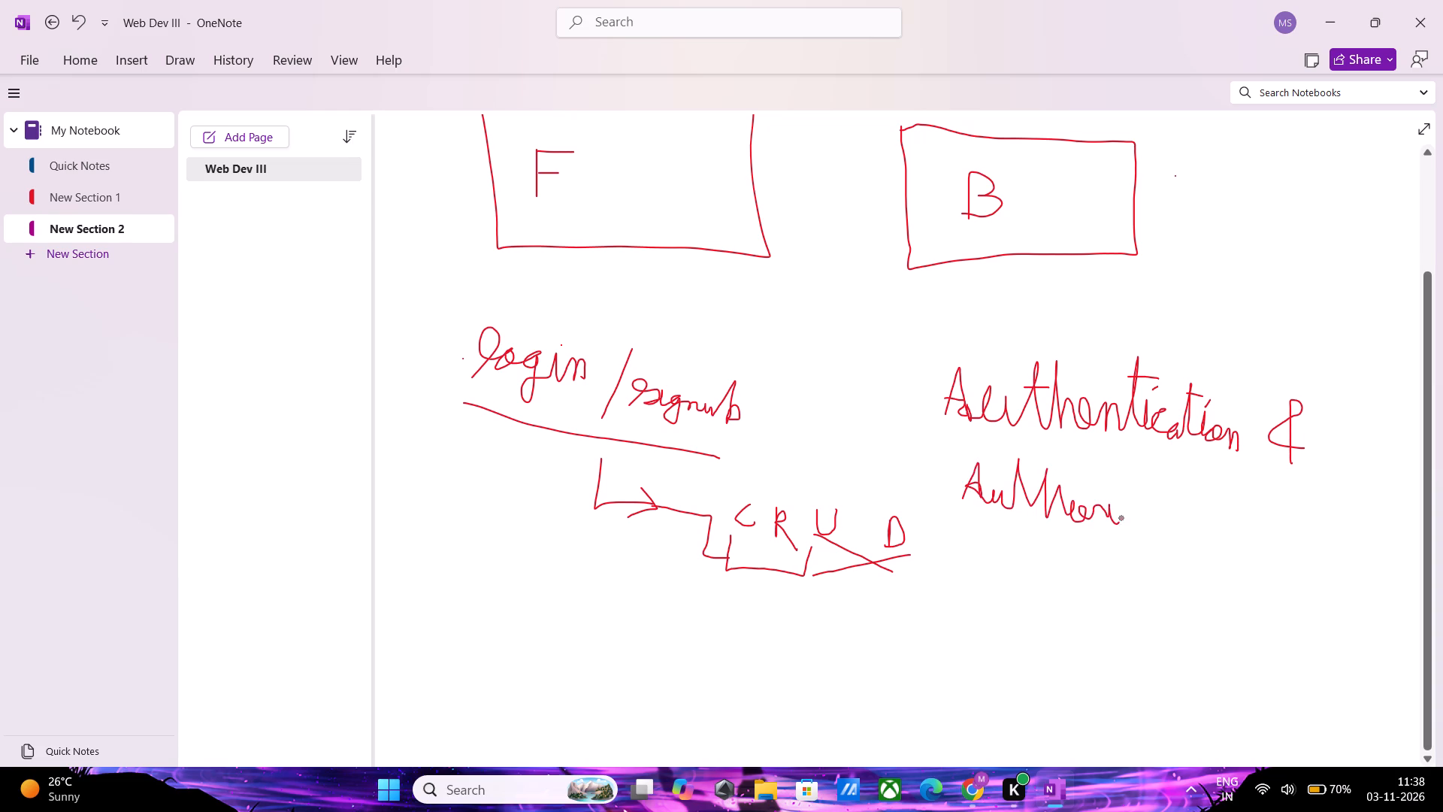
pyautogui.moveTo(1121, 518); pyautogui.dragTo(1165, 524)
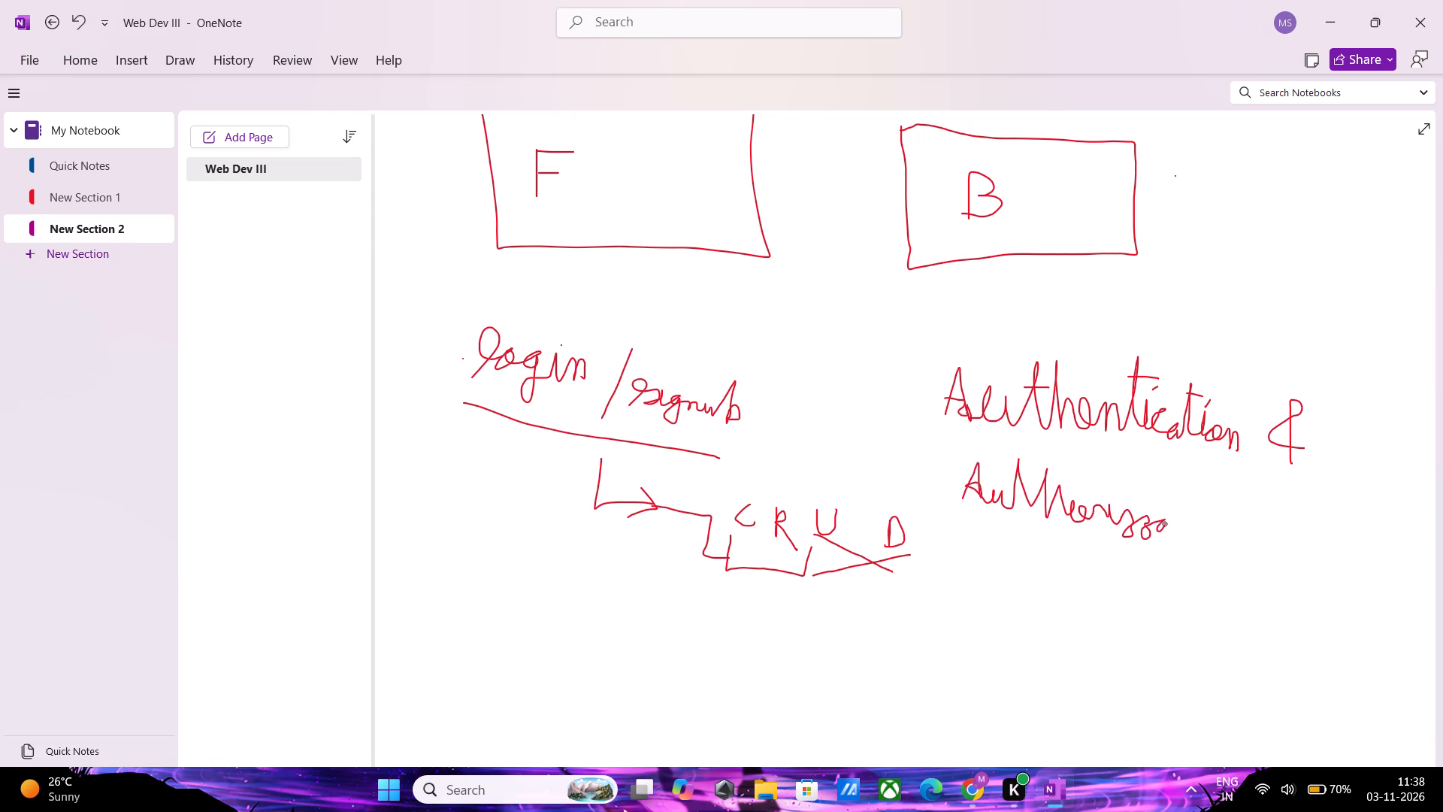
pyautogui.moveTo(1165, 524); pyautogui.dragTo(1202, 526)
pyautogui.moveTo(1202, 526); pyautogui.dragTo(1222, 535)
pyautogui.click(1190, 501)
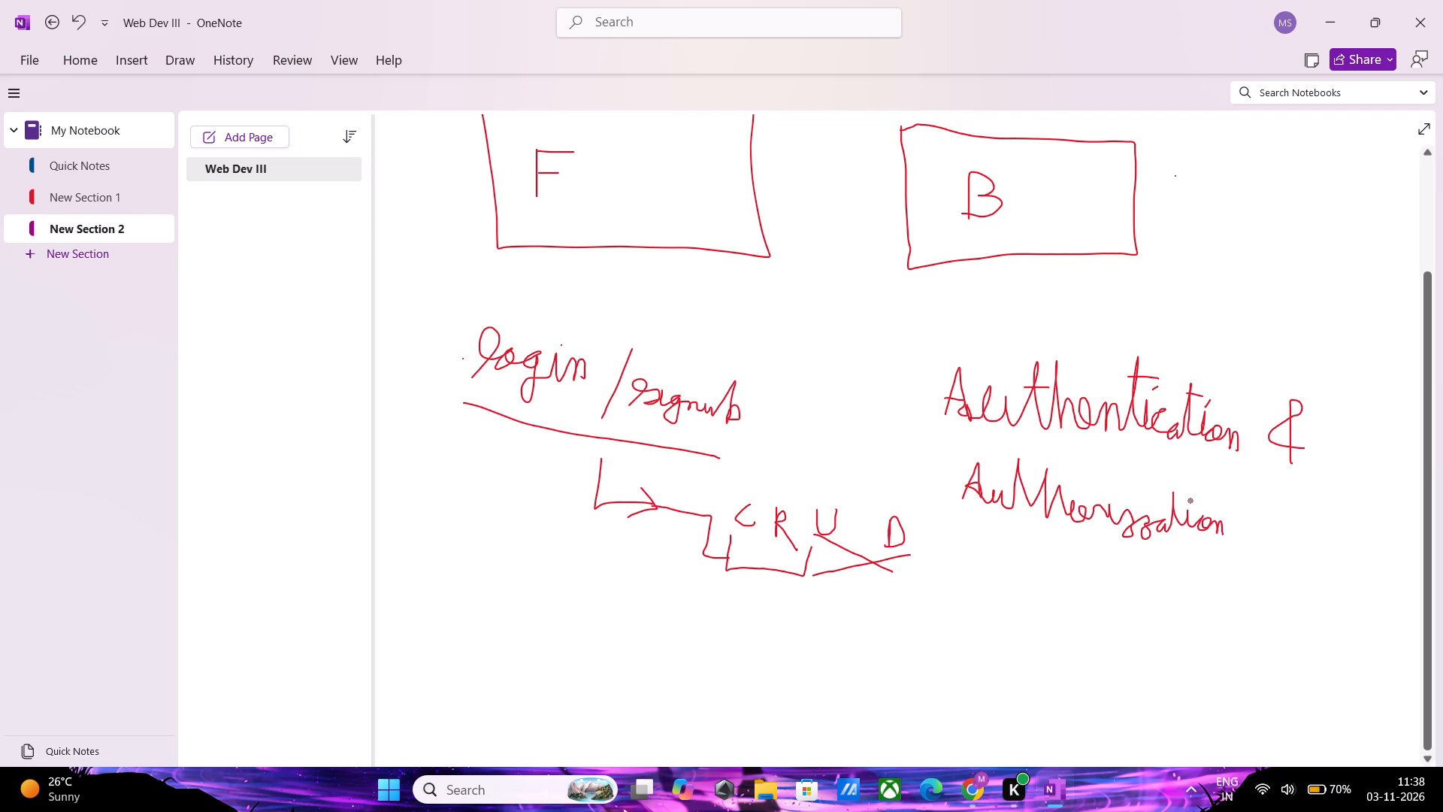
pyautogui.moveTo(1168, 502); pyautogui.dragTo(1179, 505)
pyautogui.moveTo(1012, 478); pyautogui.dragTo(1030, 482)
# Handwrite "sign up" in red inside the F box, near its upper right corner.
pyautogui.scroll(1, 793, 295)
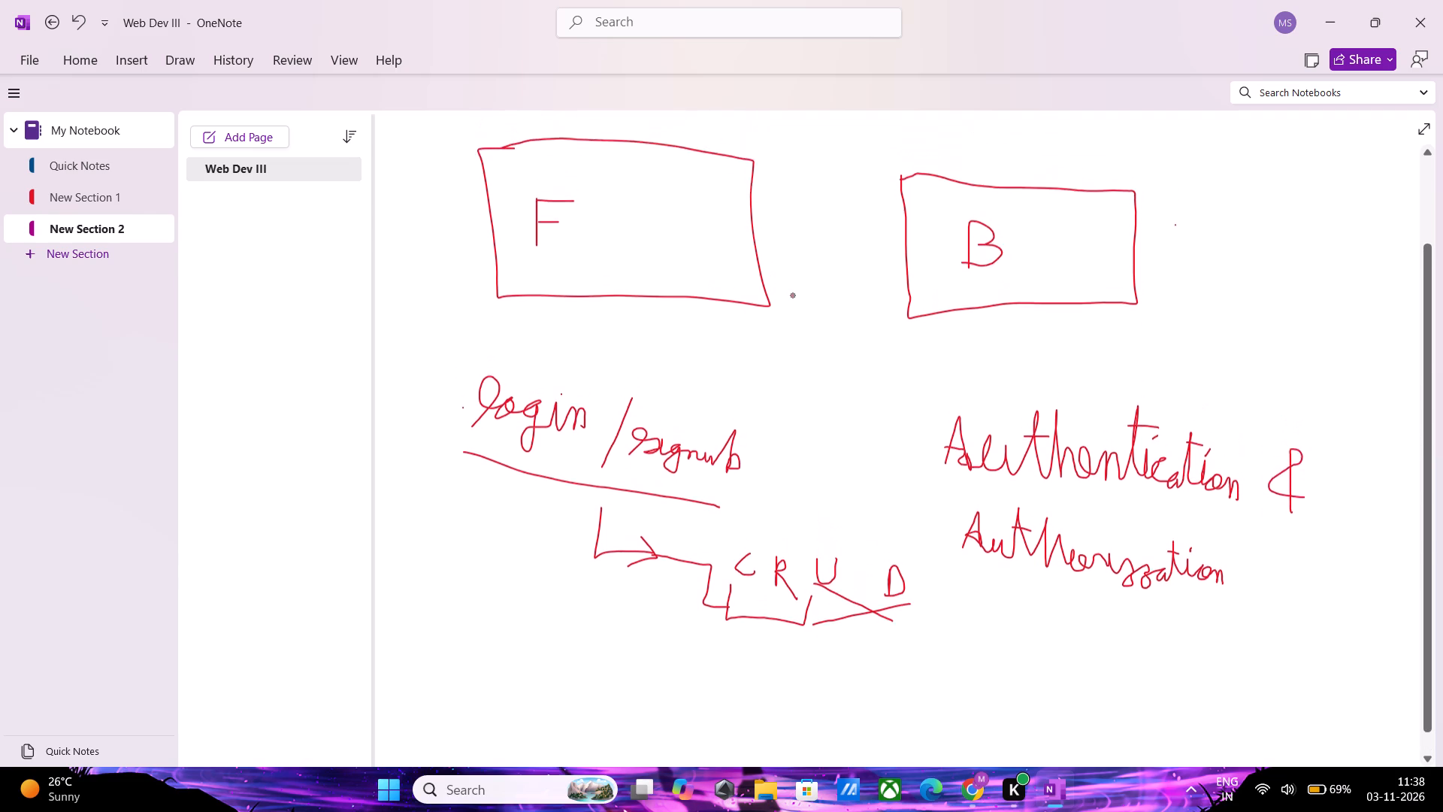
pyautogui.scroll(2, 793, 295)
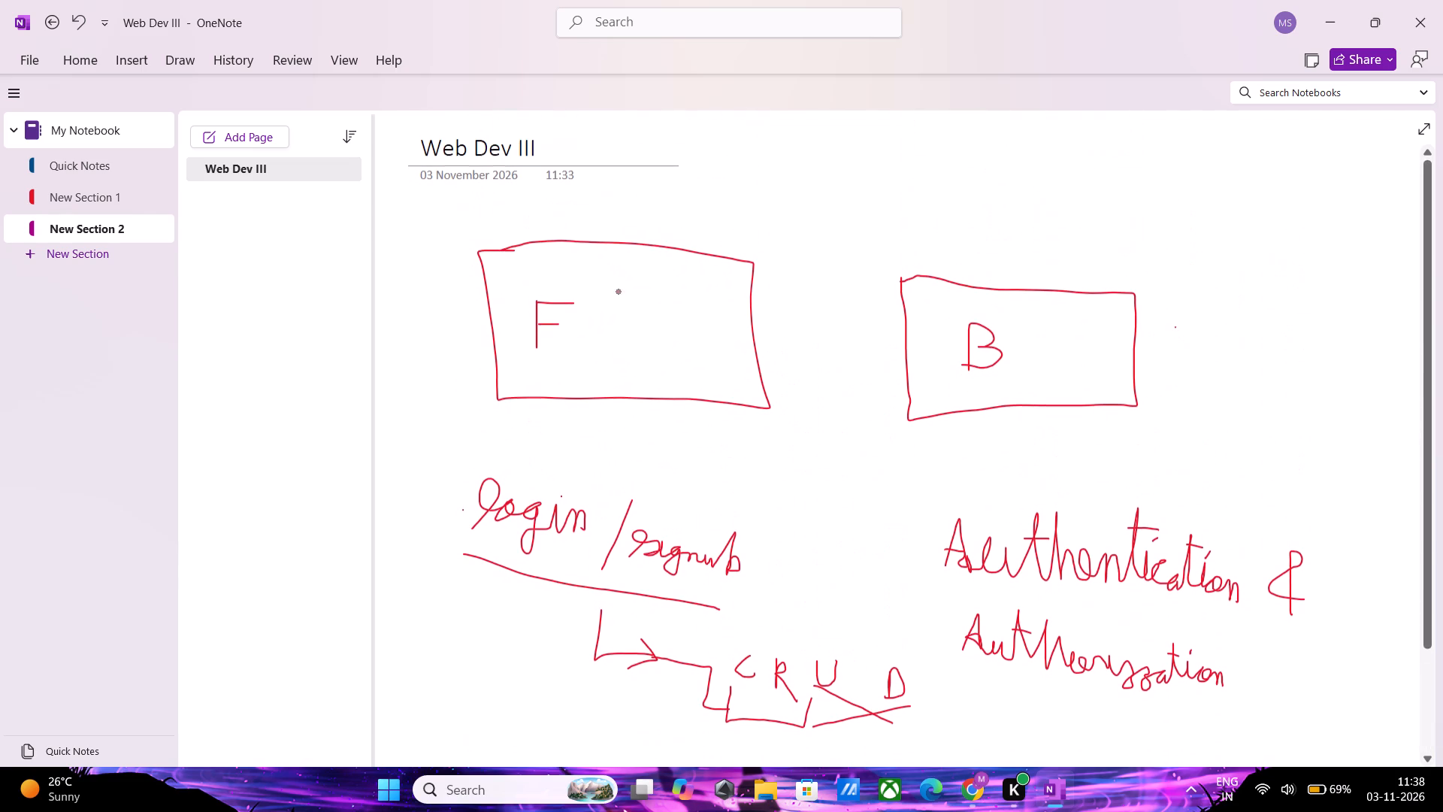
pyautogui.moveTo(613, 282); pyautogui.dragTo(643, 291)
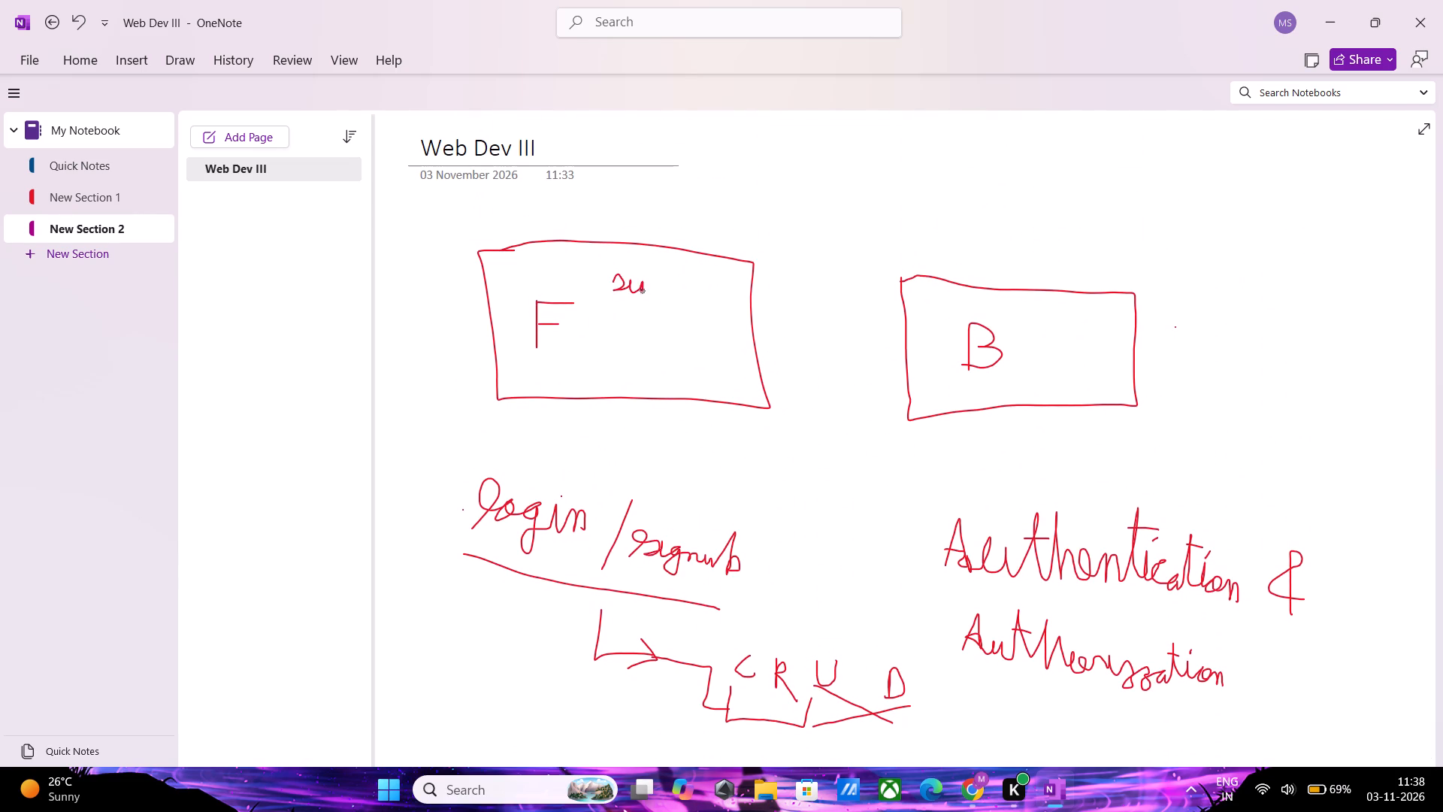
pyautogui.moveTo(643, 291); pyautogui.dragTo(655, 295)
pyautogui.click(630, 274)
pyautogui.moveTo(667, 289); pyautogui.dragTo(678, 289)
pyautogui.moveTo(693, 277); pyautogui.dragTo(692, 295)
# Draw a curved arrow from "sign up" over to the B box, with an opening square bracket rising from the curve's peak.
pyautogui.moveTo(706, 291); pyautogui.dragTo(924, 301)
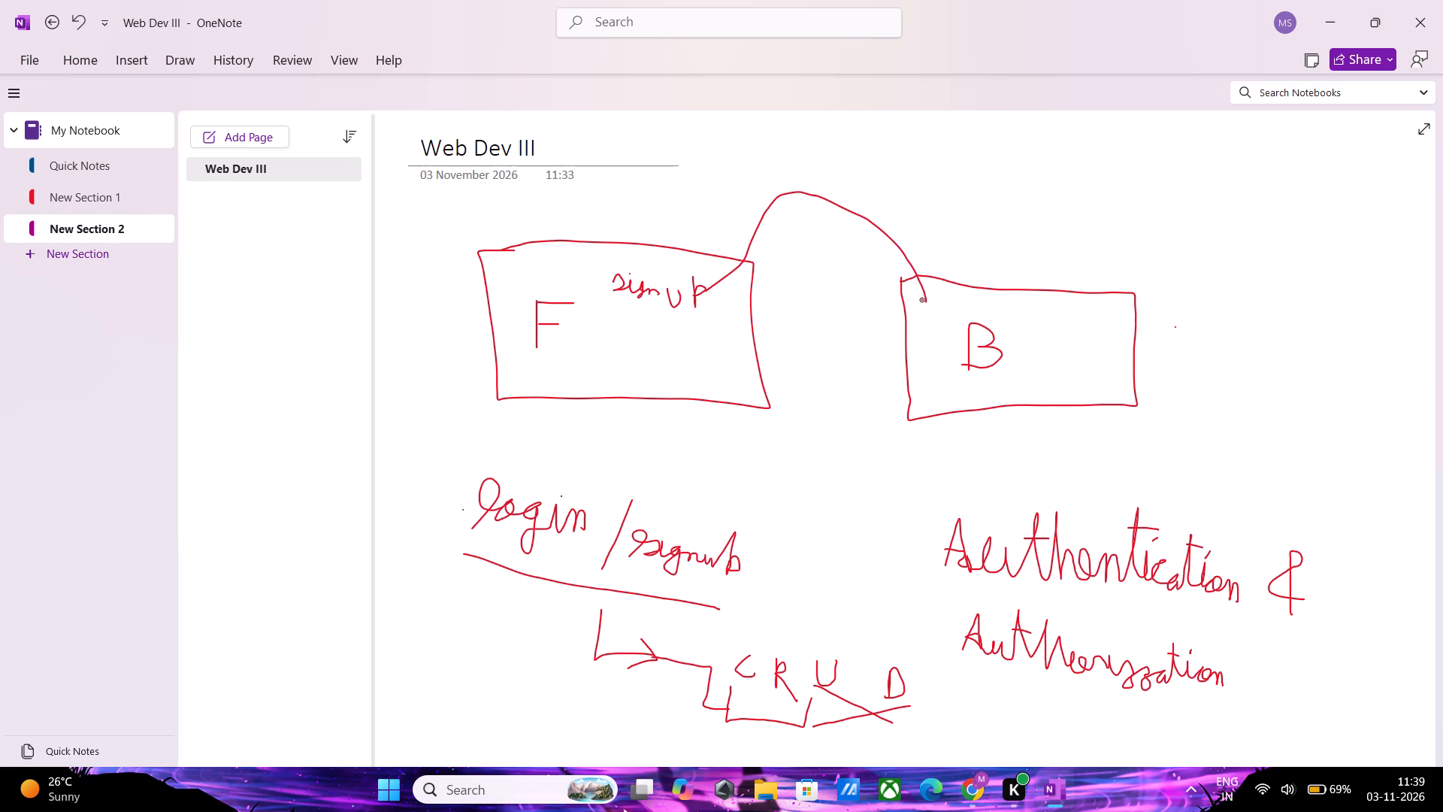
pyautogui.moveTo(922, 299); pyautogui.dragTo(936, 295)
pyautogui.moveTo(785, 192); pyautogui.dragTo(797, 141)
# Switch from inking to text entry and add the lines "Name" and "Role" beside the opening bracket above the curved arrow.
pyautogui.click(174, 55)
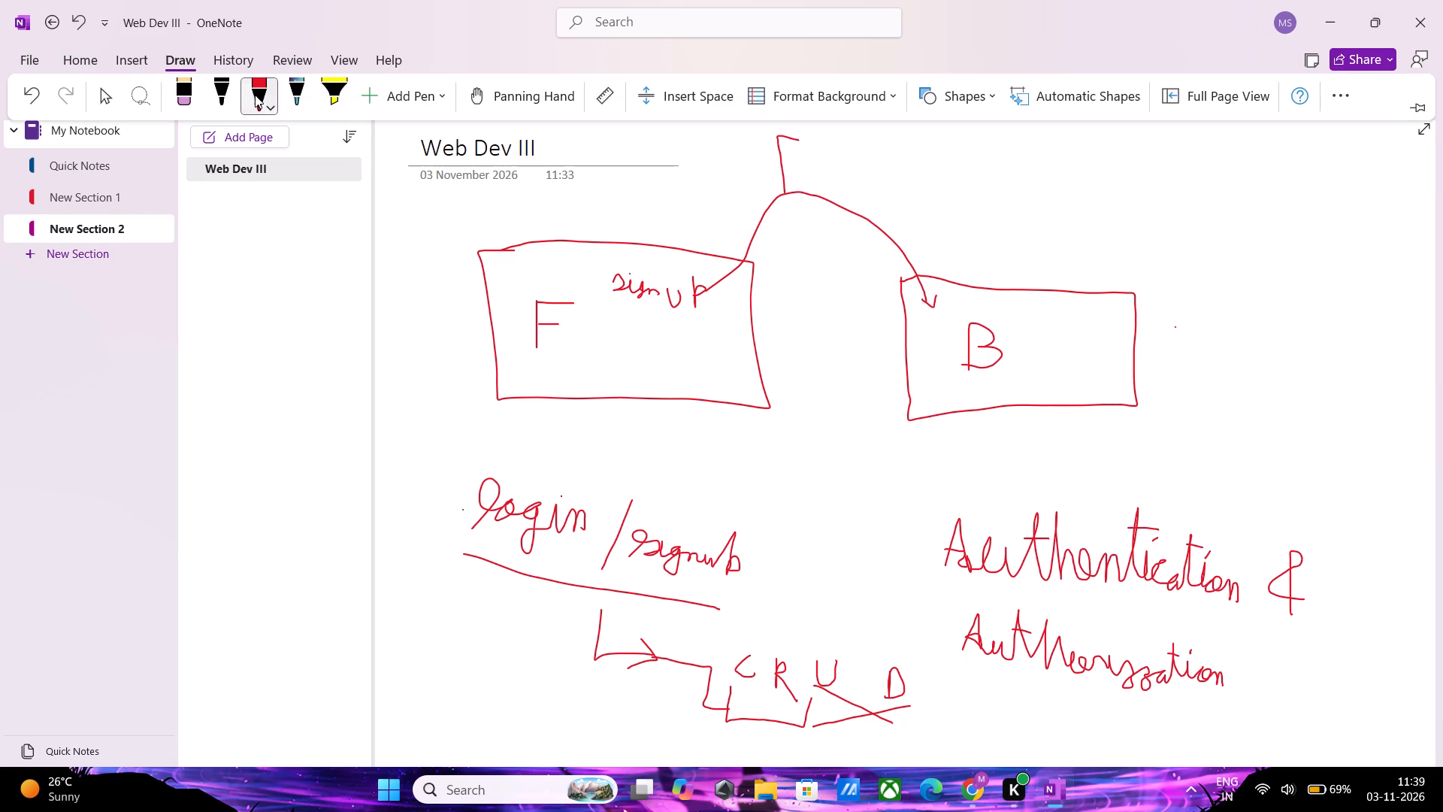
pyautogui.click(256, 94)
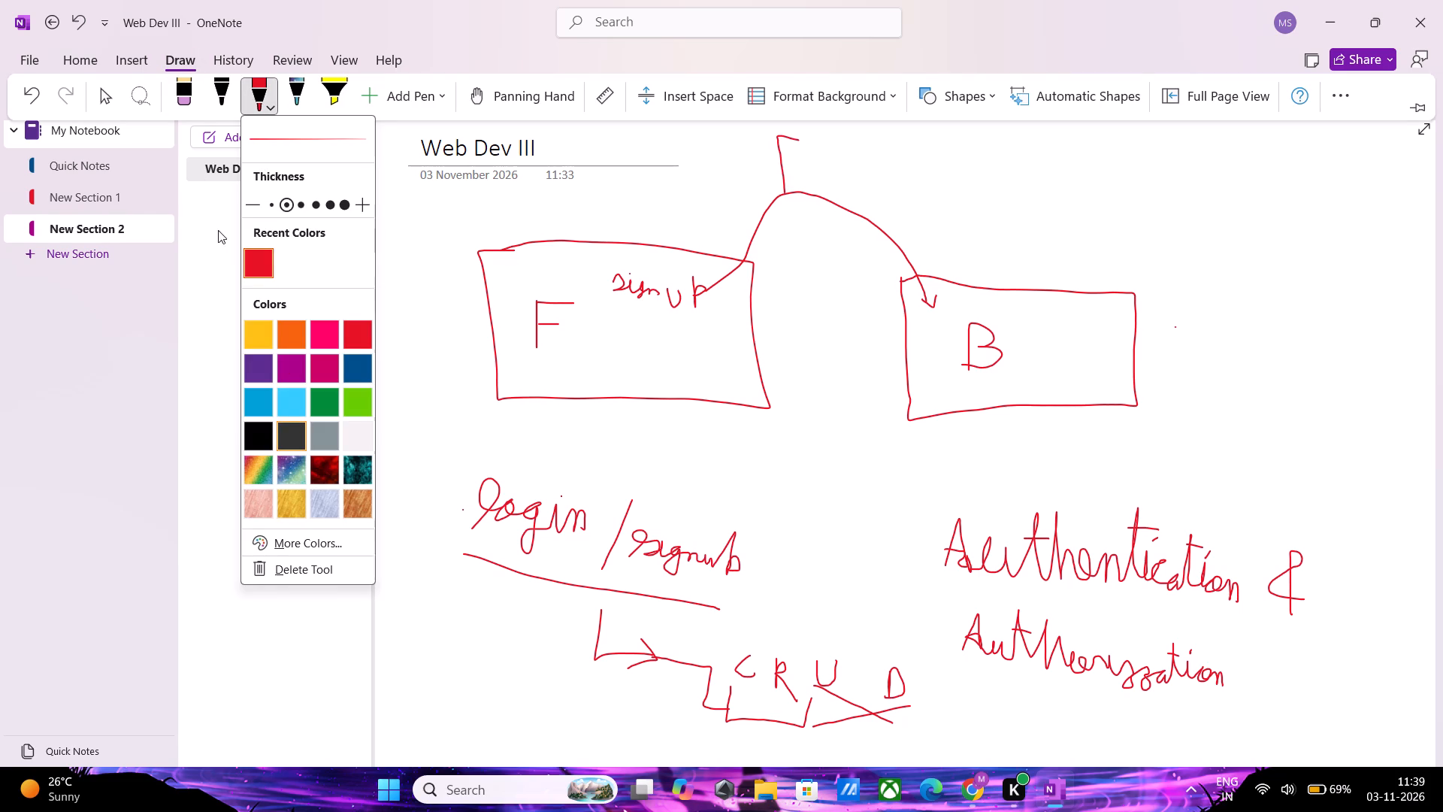
pyautogui.click(101, 86)
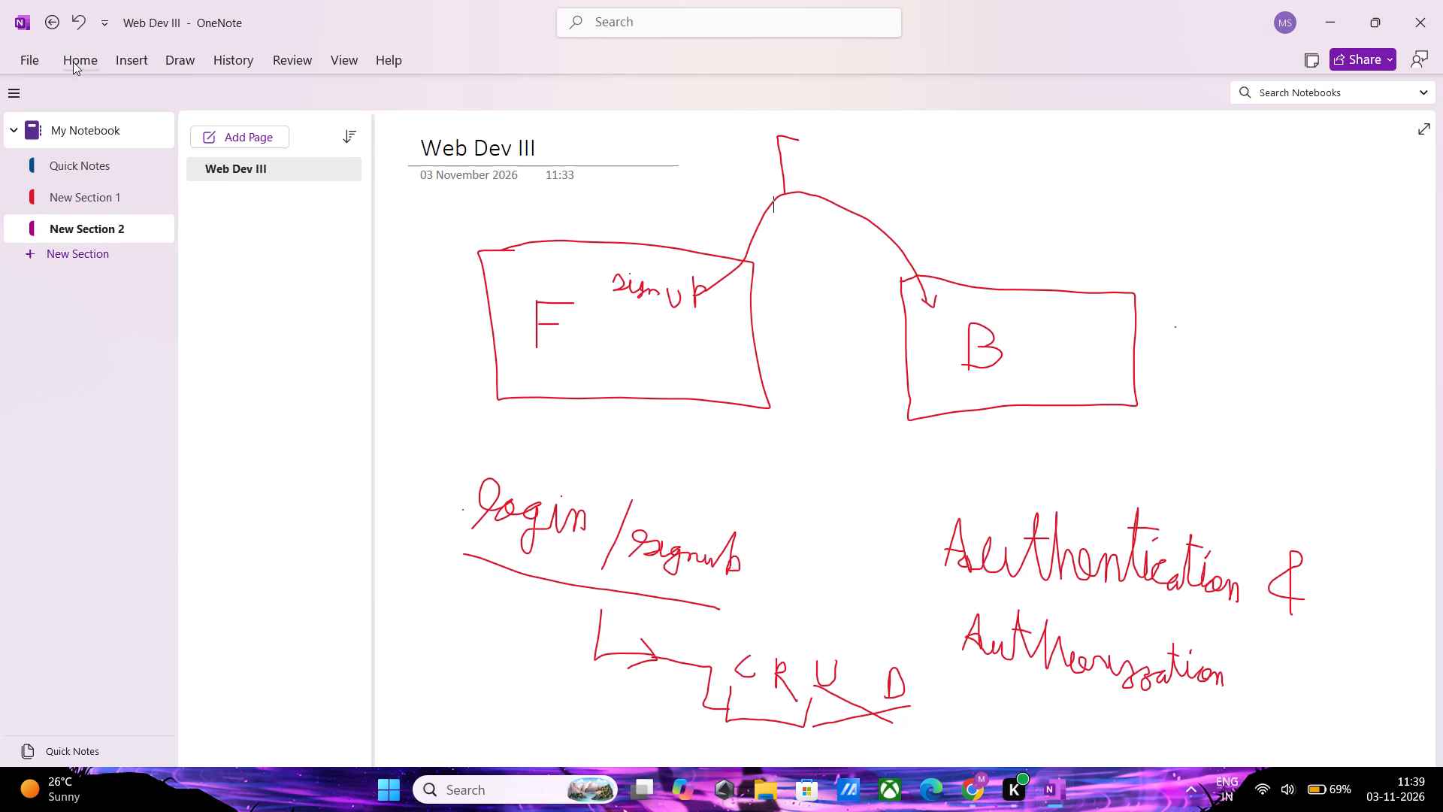
pyautogui.click(73, 62)
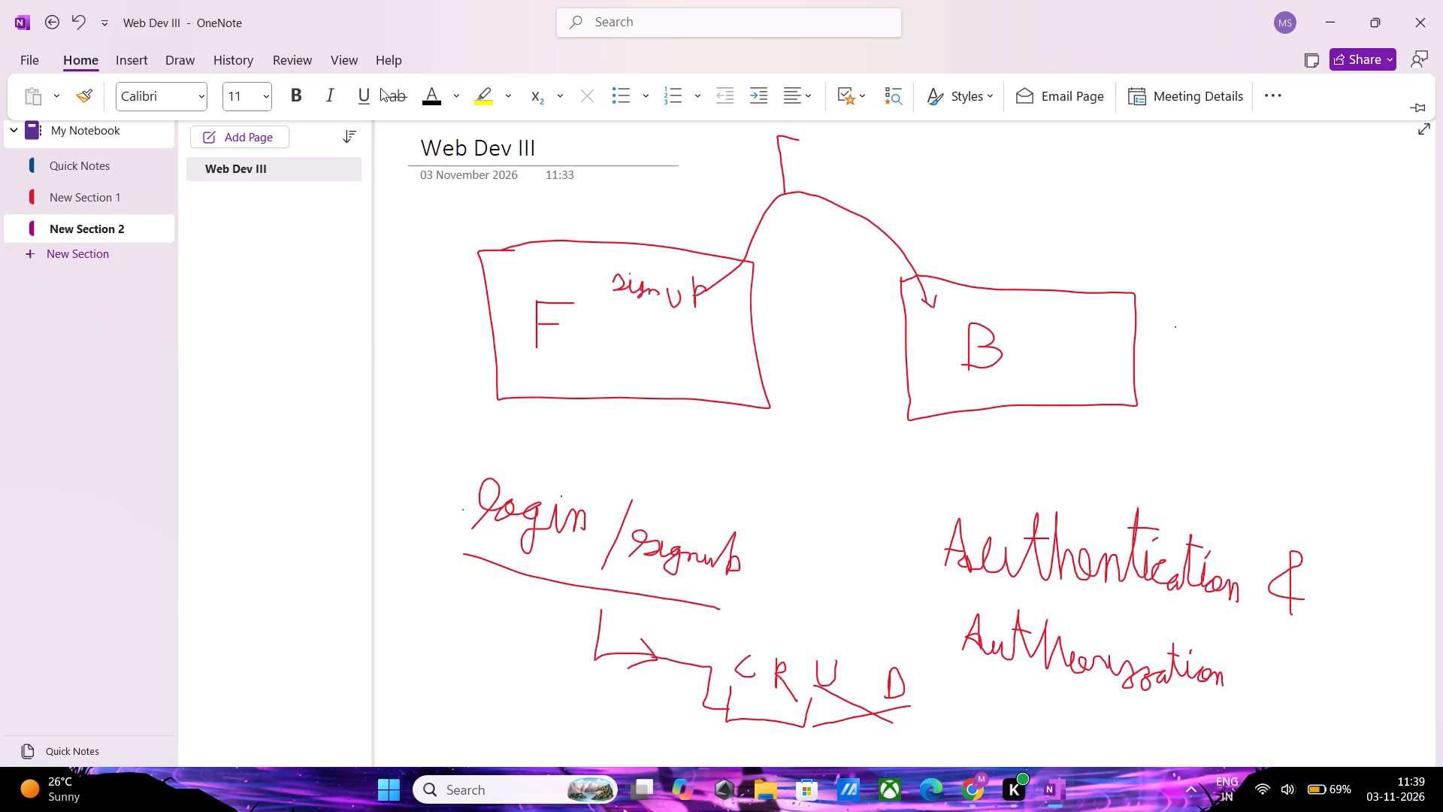
pyautogui.click(822, 141)
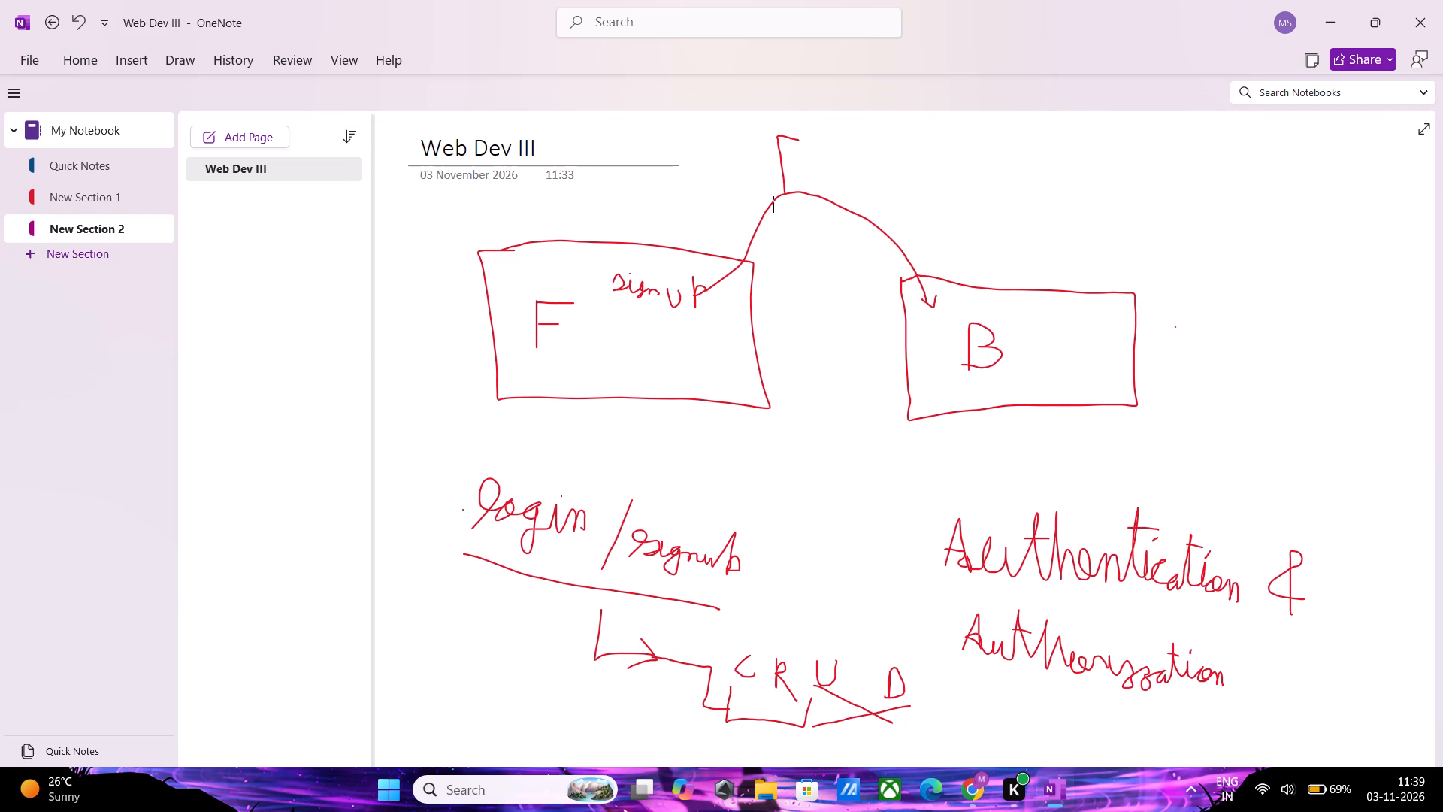
pyautogui.doubleClick(816, 141)
pyautogui.write('Name')
pyautogui.press('Return')
pyautogui.write('Role')
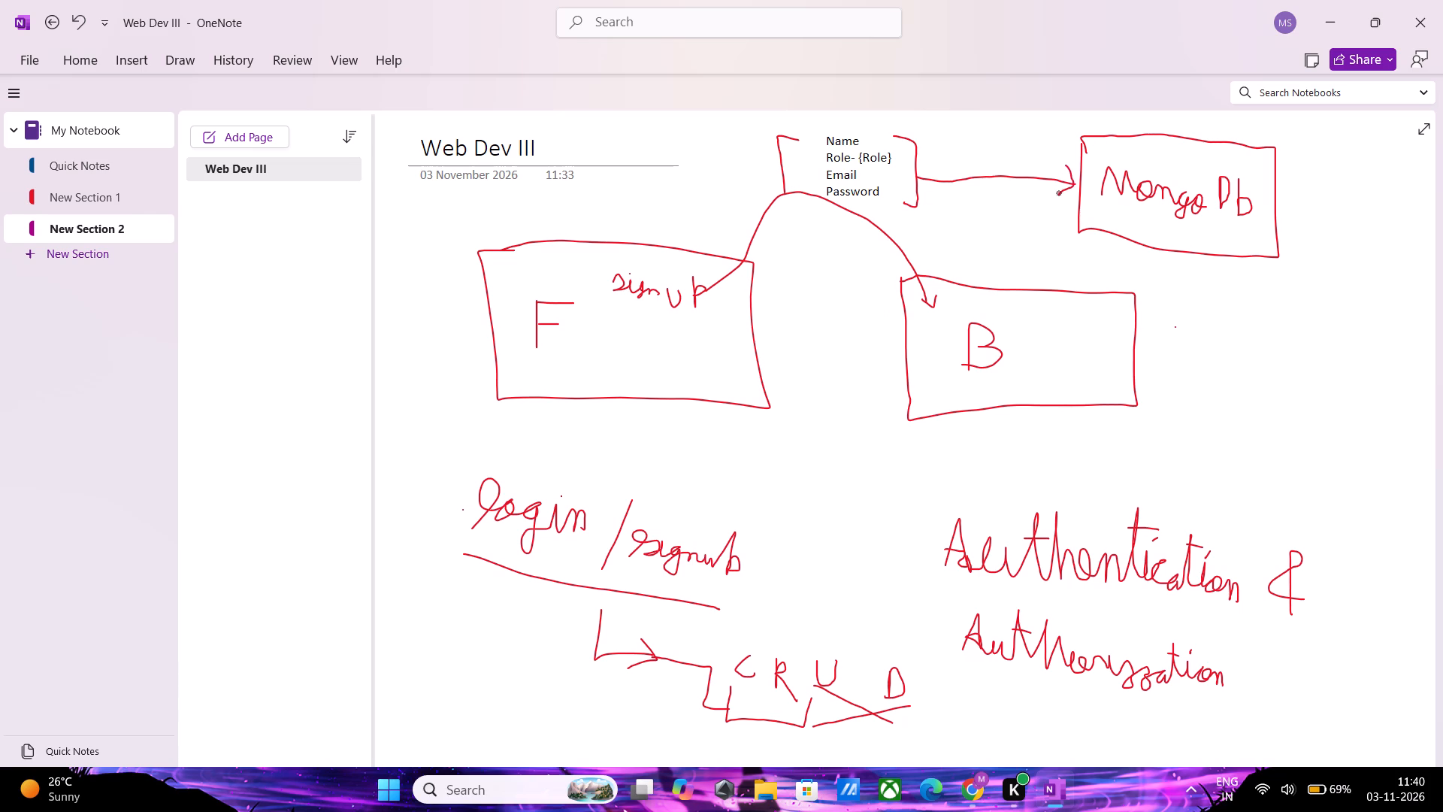
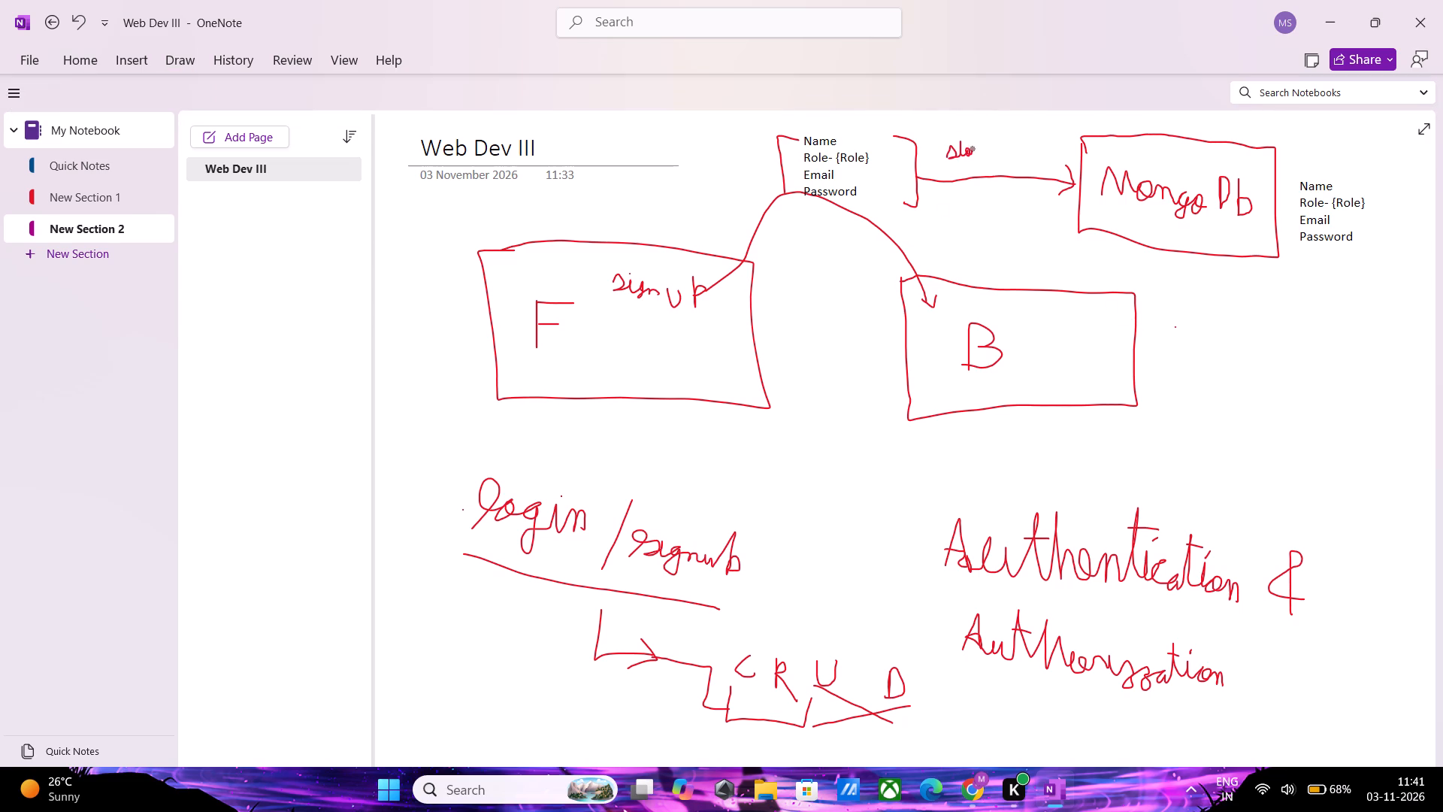
# Finish handwriting the label "stored" in red above the arrow leading from the bracketed field list to the Mongo Db box.
pyautogui.moveTo(973, 149); pyautogui.dragTo(1007, 162)
pyautogui.moveTo(960, 144); pyautogui.dragTo(967, 144)
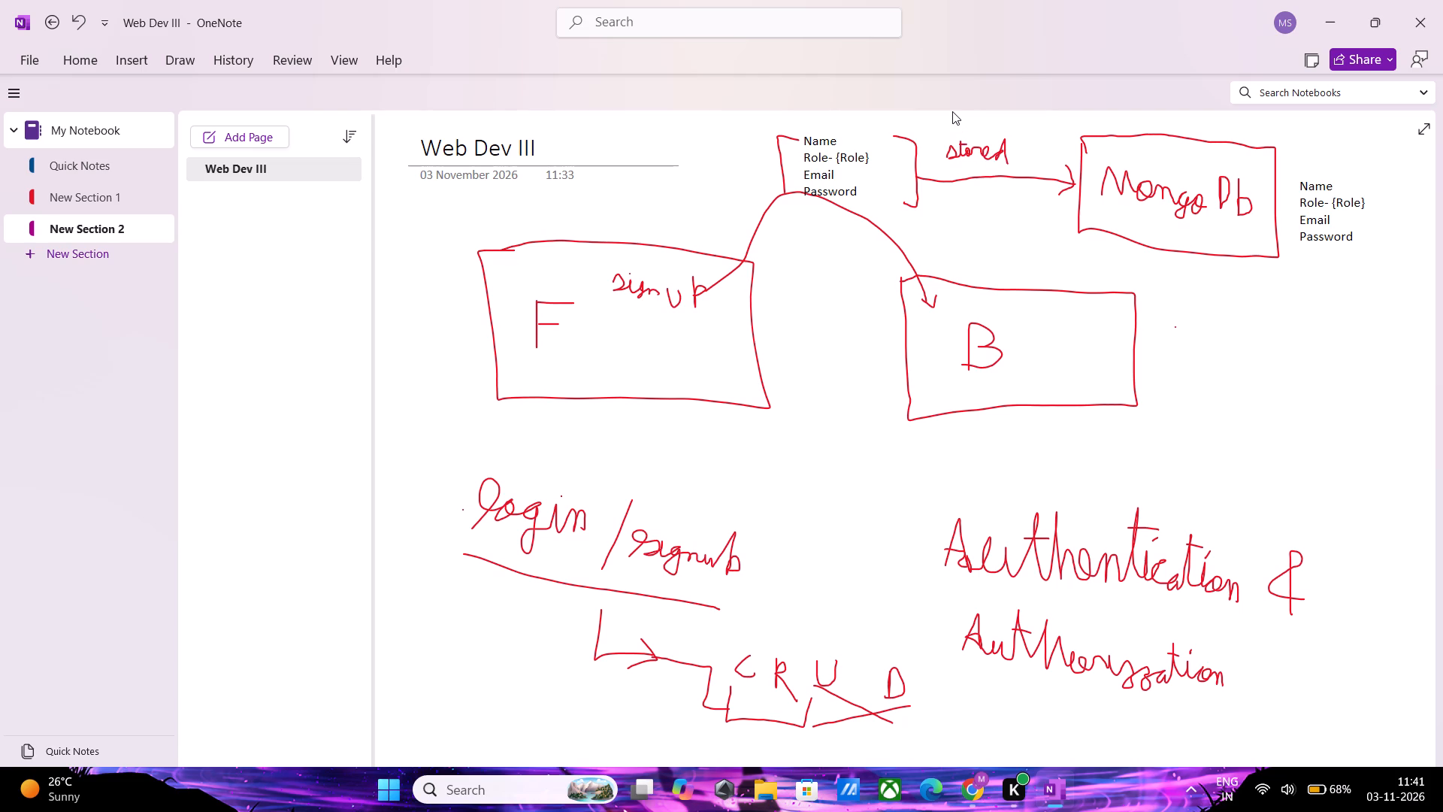
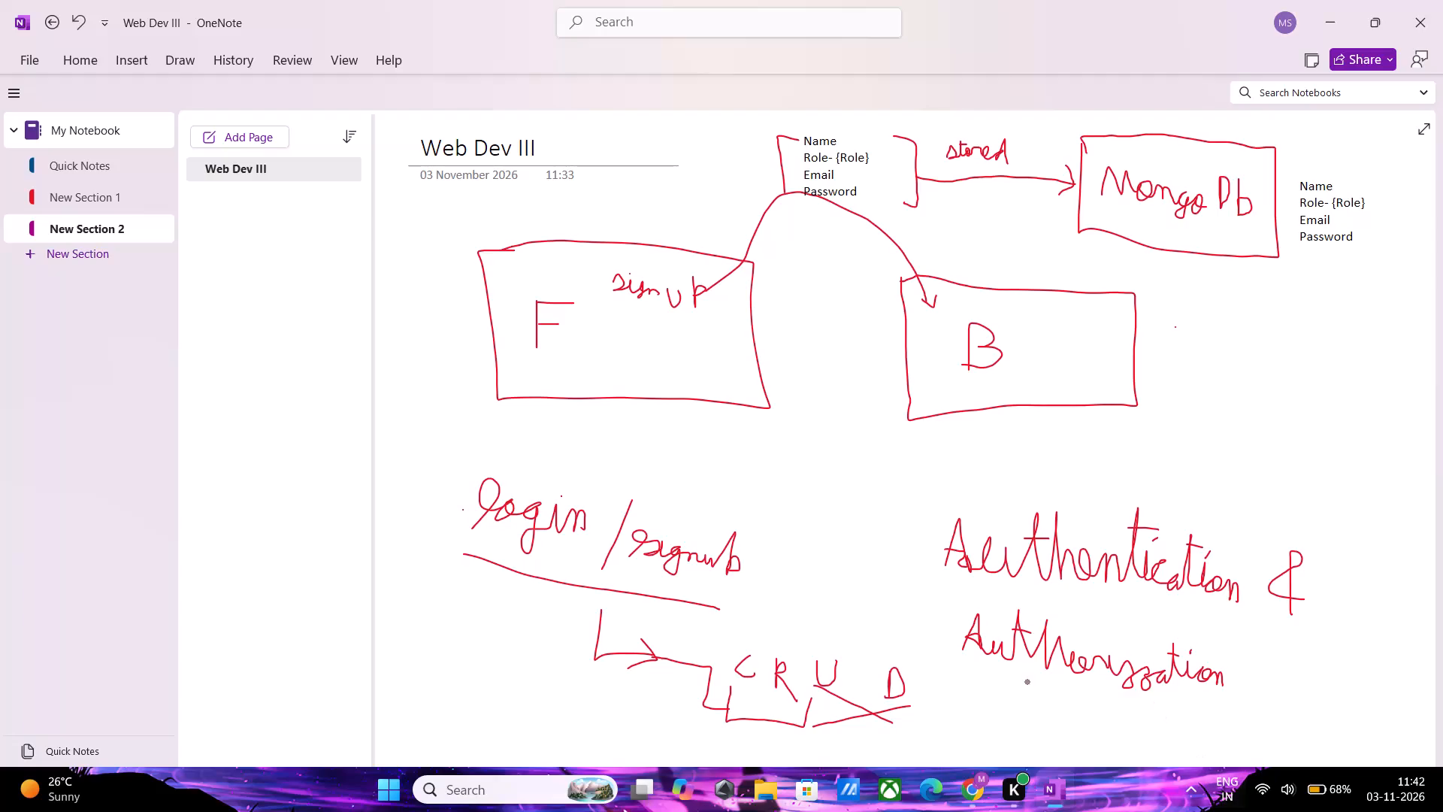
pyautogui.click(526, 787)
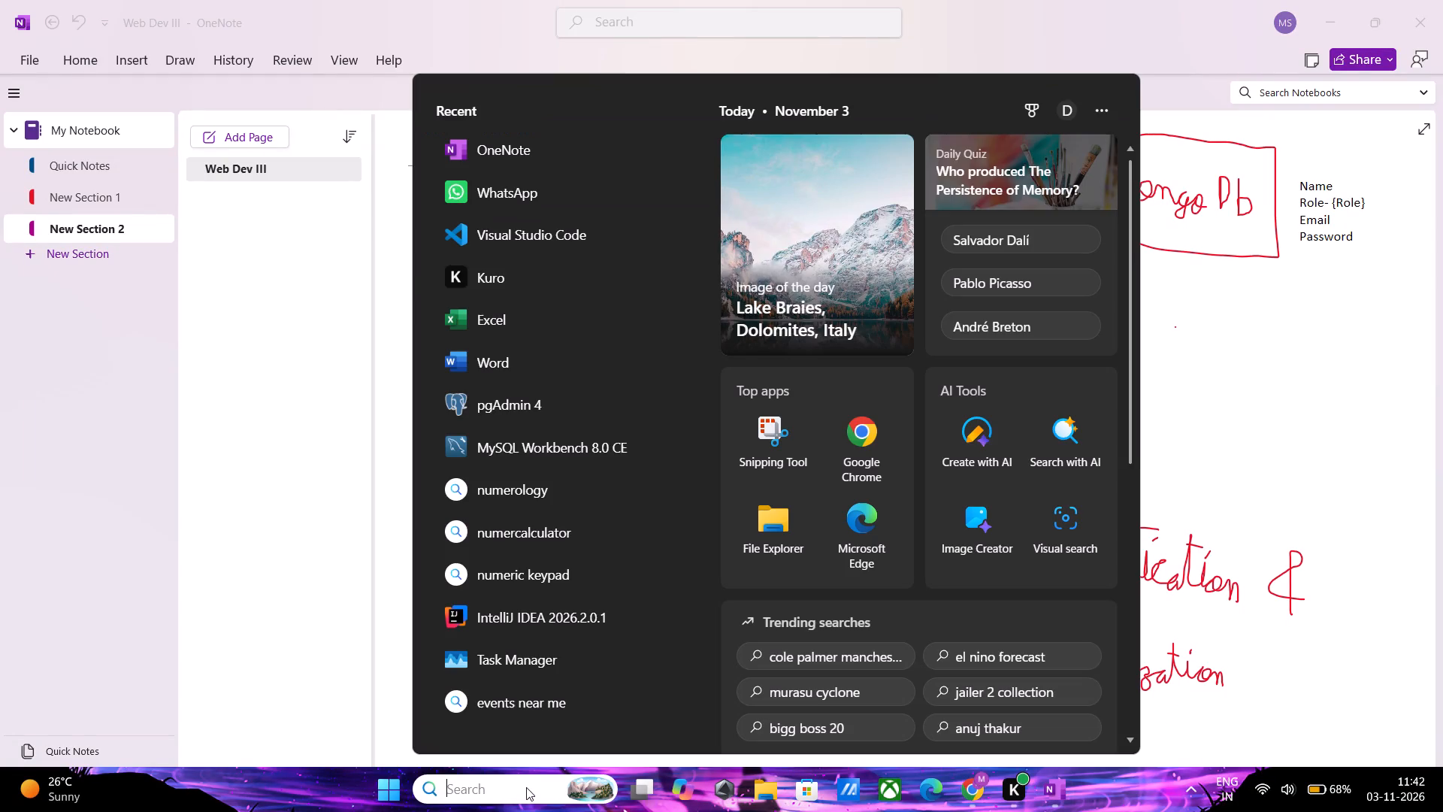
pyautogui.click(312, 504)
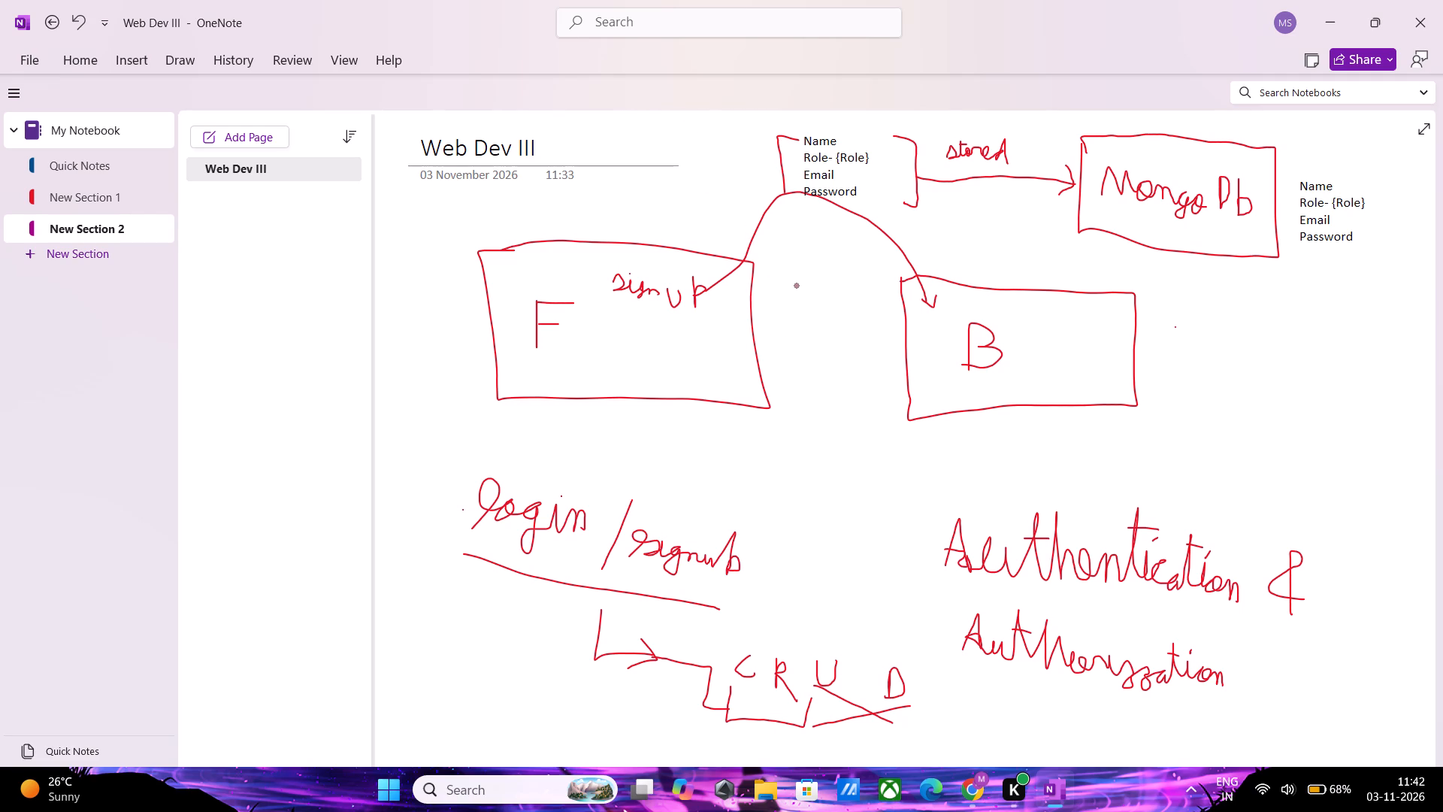
# Bracket the typed field list beside the Mongo Db box in red ink and connect it to a handwritten label "model".
pyautogui.hscroll(-2, 1094, 356)
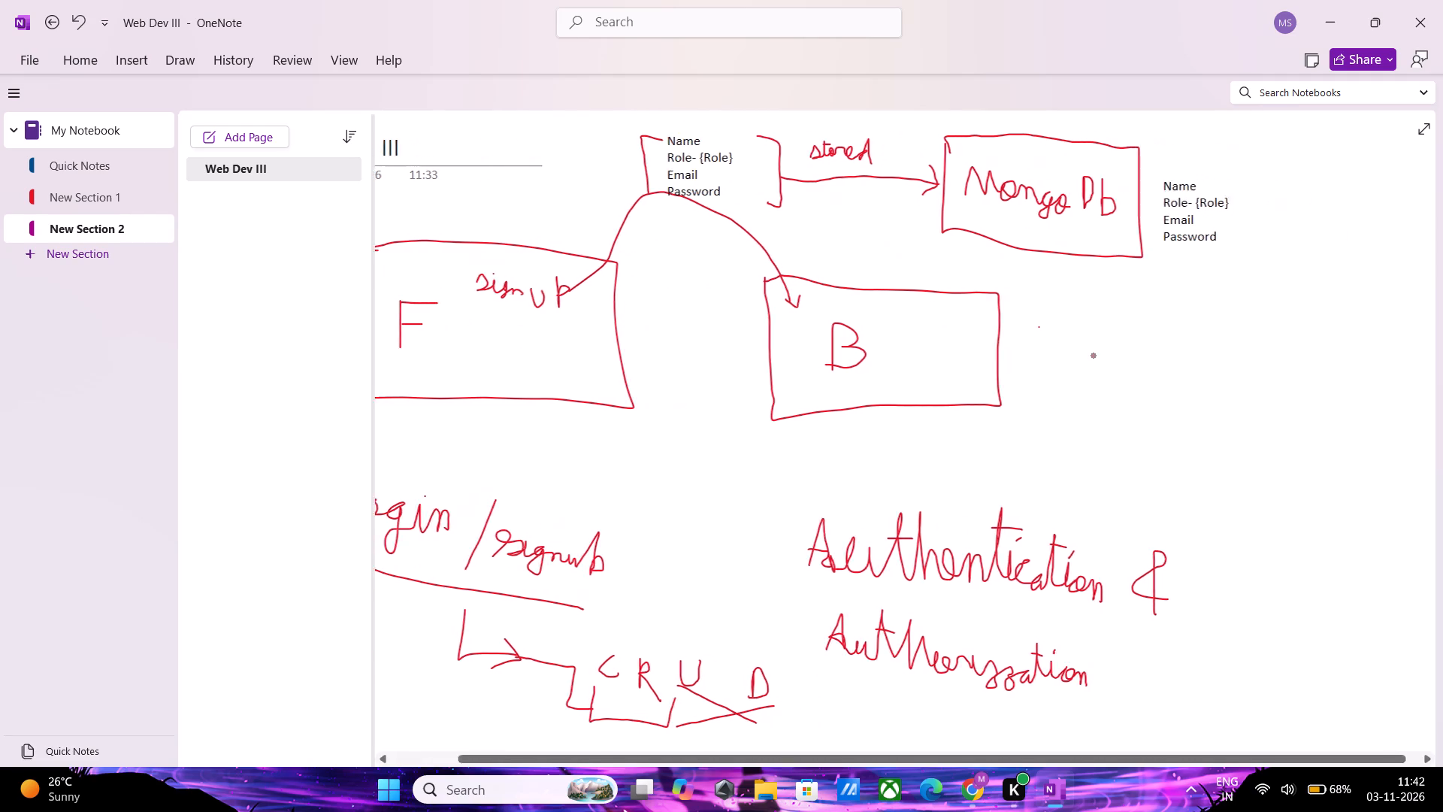
pyautogui.hscroll(-2, 1094, 356)
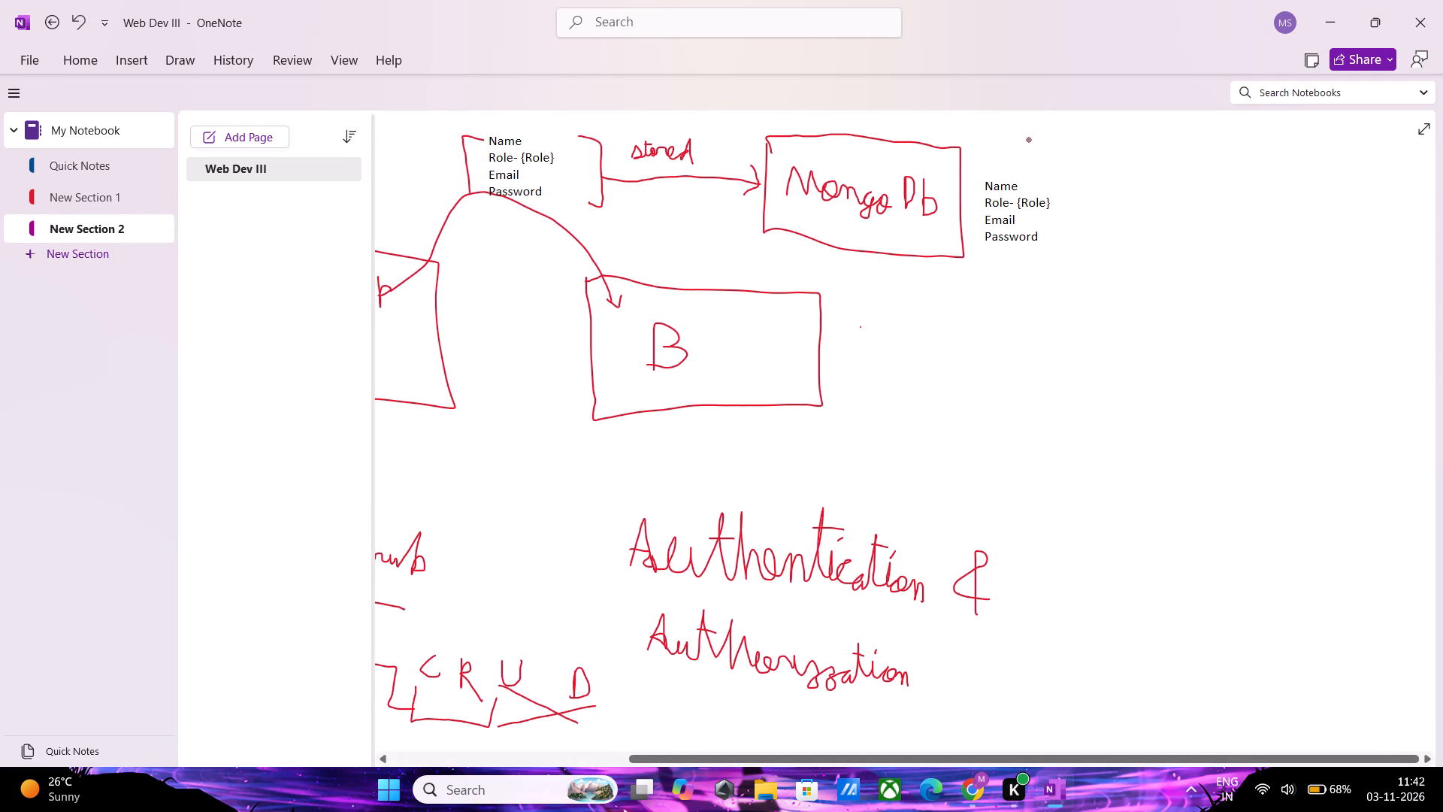
pyautogui.moveTo(1027, 138); pyautogui.dragTo(1034, 280)
pyautogui.moveTo(1118, 231); pyautogui.dragTo(1183, 165)
pyautogui.moveTo(1185, 171); pyautogui.dragTo(1191, 167)
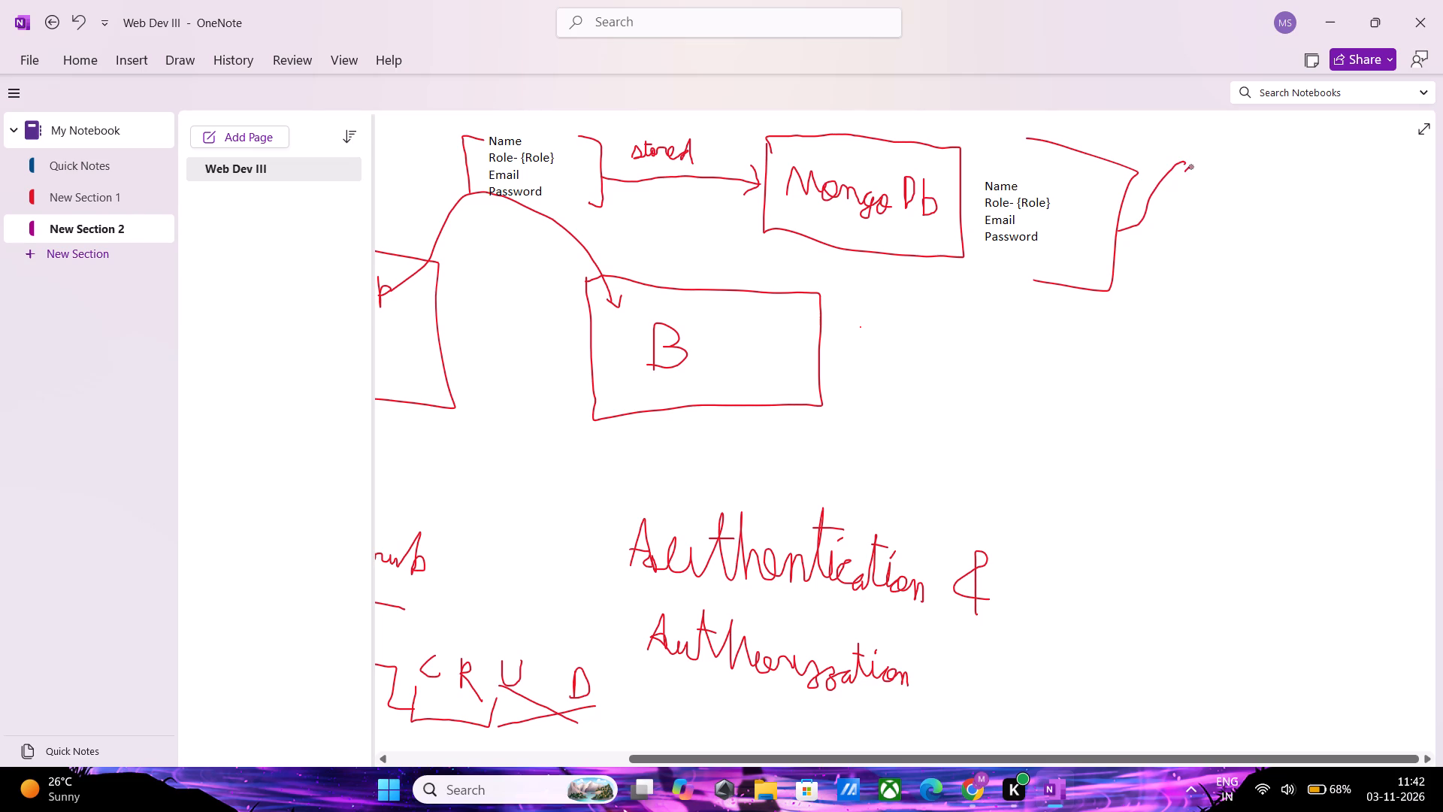
pyautogui.moveTo(1191, 167); pyautogui.dragTo(1243, 192)
pyautogui.moveTo(1243, 192); pyautogui.dragTo(1311, 214)
# Draw a short red arrow onward from "model" and handwrite "schema" after it.
pyautogui.moveTo(1314, 188); pyautogui.dragTo(1336, 187)
pyautogui.moveTo(1336, 187); pyautogui.dragTo(1334, 187)
pyautogui.moveTo(1327, 171); pyautogui.dragTo(1324, 198)
pyautogui.hscroll(-3, 1351, 191)
pyautogui.moveTo(1103, 209); pyautogui.dragTo(1112, 195)
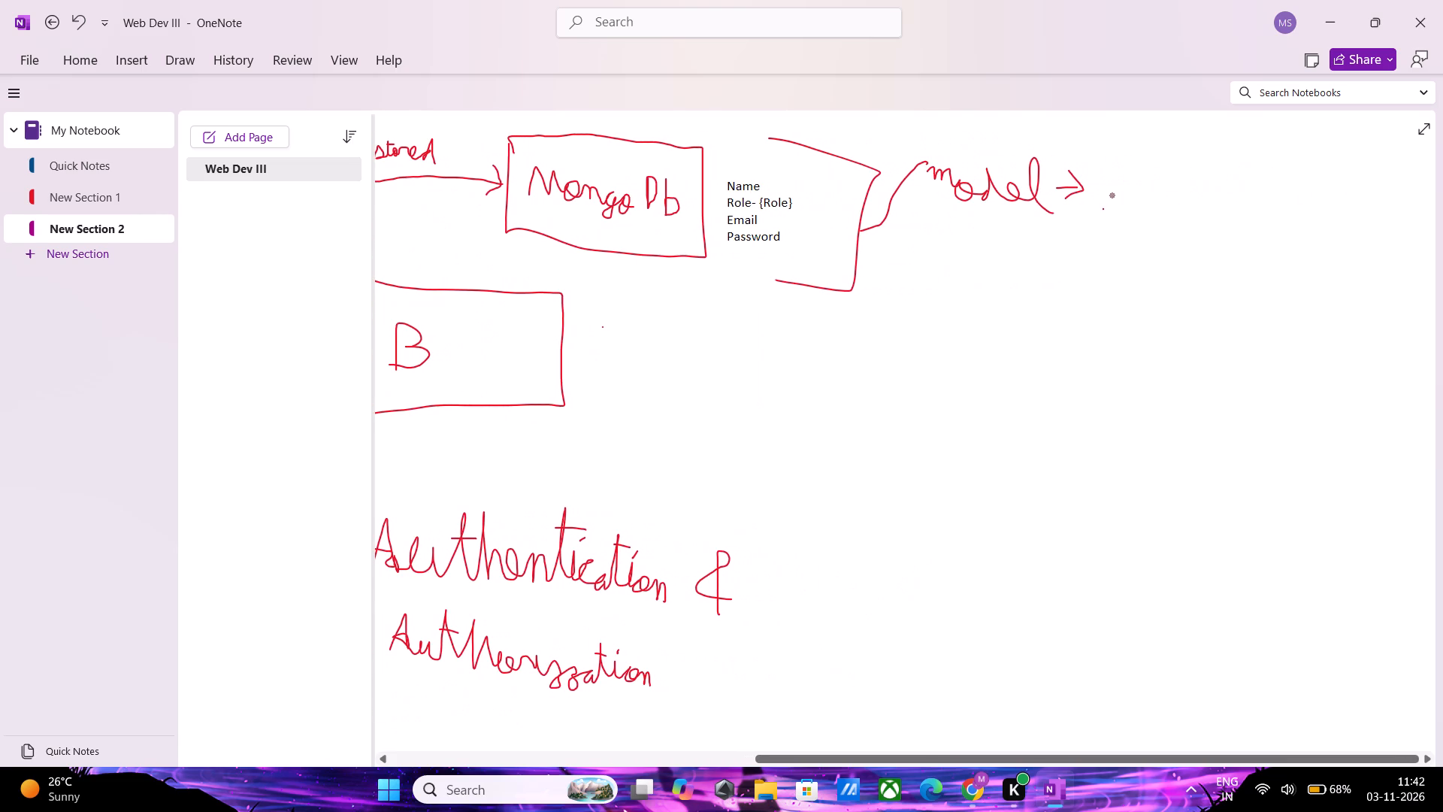
pyautogui.moveTo(1112, 195); pyautogui.dragTo(1174, 198)
pyautogui.moveTo(1174, 198); pyautogui.dragTo(1246, 204)
pyautogui.moveTo(1246, 204); pyautogui.dragTo(1260, 205)
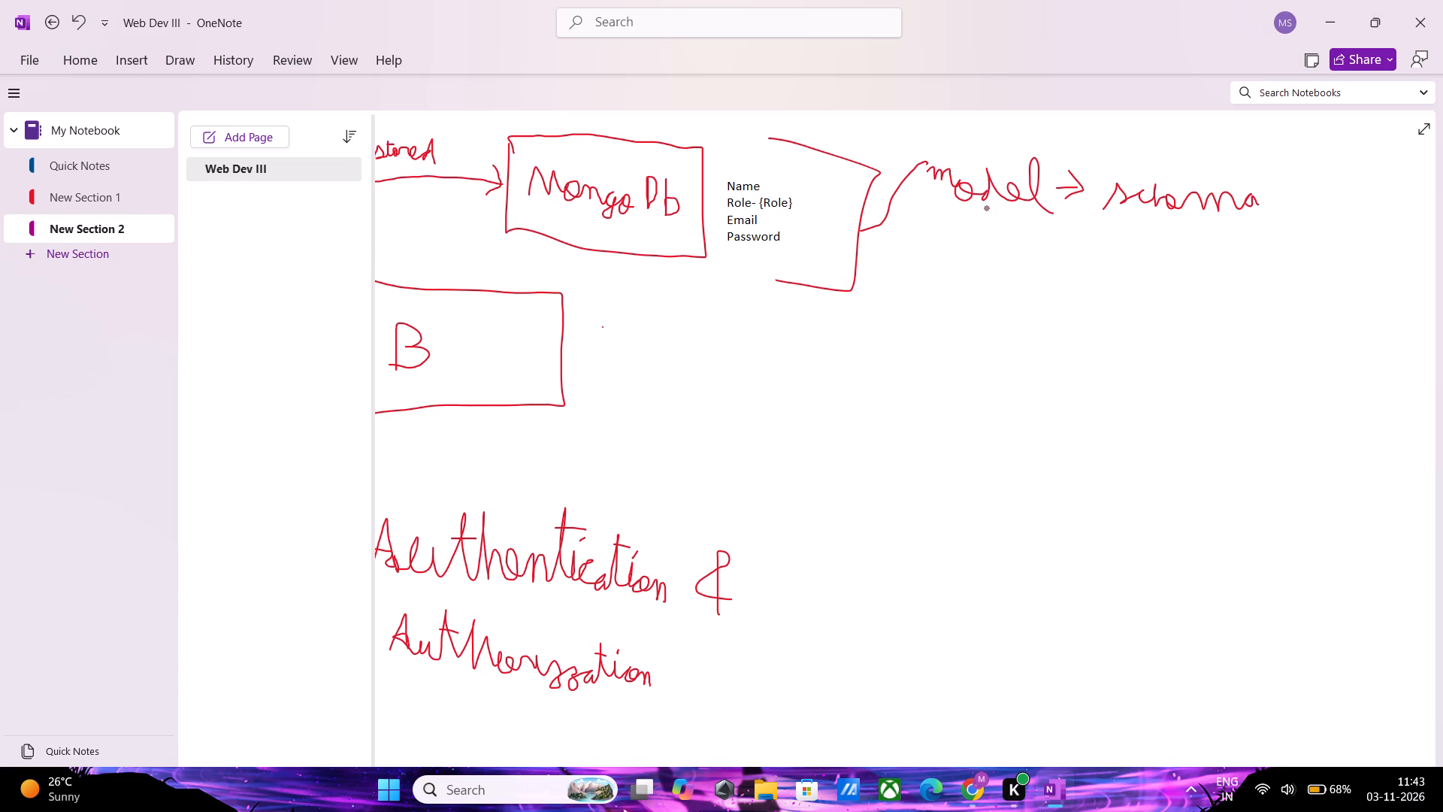
# Draw a downward red arrow from "model" and handwrite "methods" beneath it, crossing the t.
pyautogui.moveTo(985, 214); pyautogui.dragTo(997, 281)
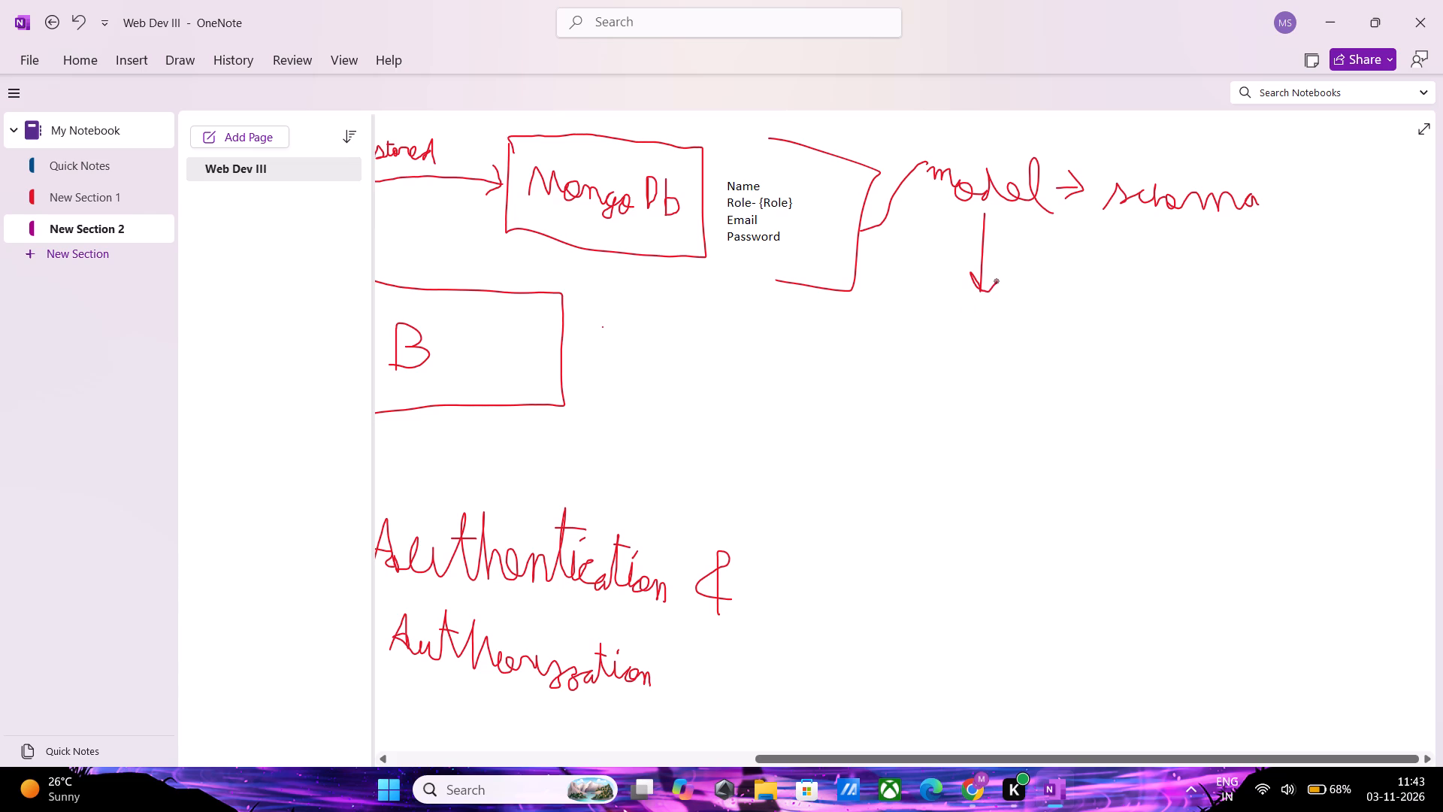
pyautogui.moveTo(933, 335); pyautogui.dragTo(962, 323)
pyautogui.moveTo(962, 323); pyautogui.dragTo(1003, 350)
pyautogui.moveTo(1003, 350); pyautogui.dragTo(1045, 356)
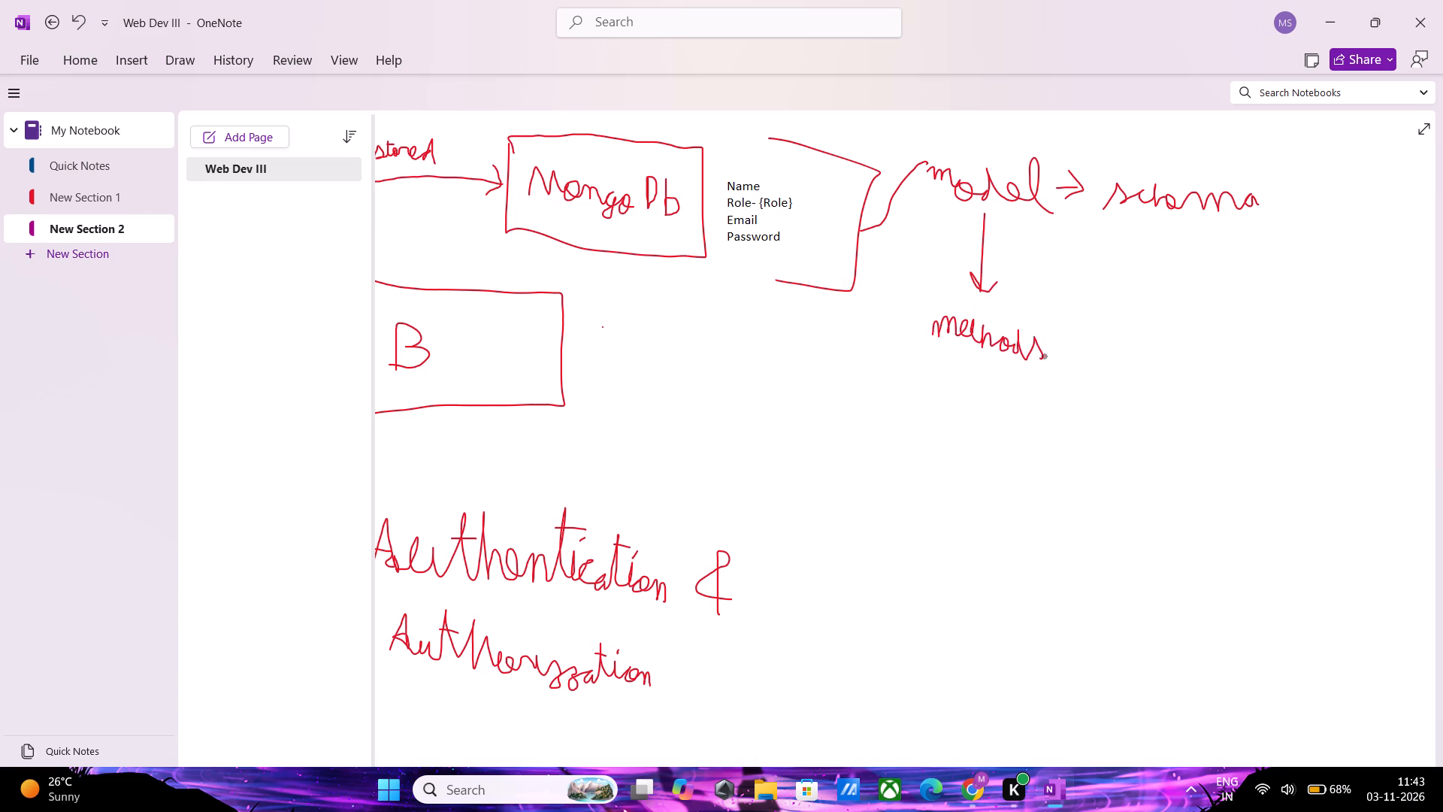
pyautogui.moveTo(1045, 356); pyautogui.dragTo(1051, 356)
pyautogui.click(969, 329)
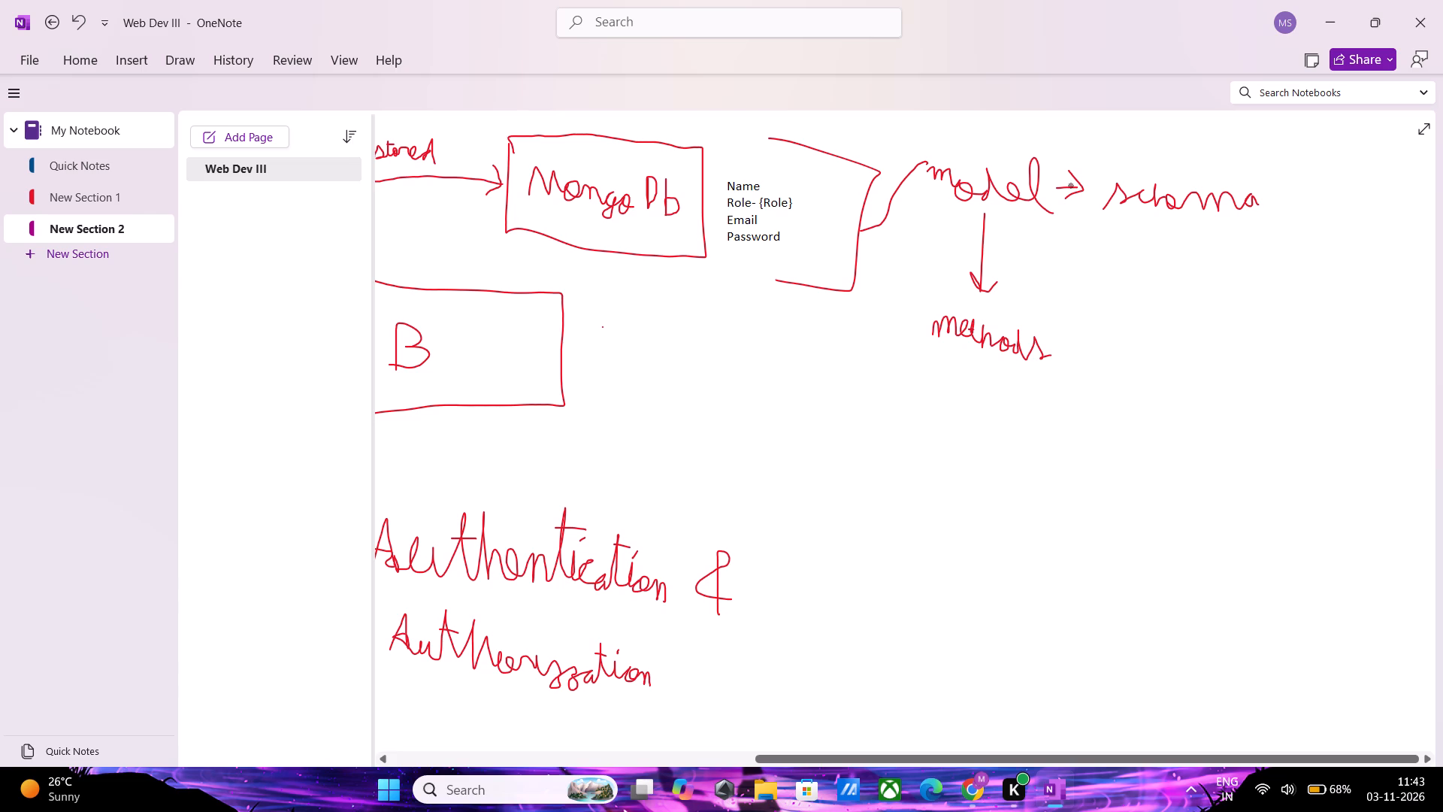
# Scribble out the arrow between "model" and "schema" and draw a curved arrow from "schema" back to "model".
pyautogui.moveTo(1072, 171); pyautogui.dragTo(1081, 175)
pyautogui.moveTo(1081, 175); pyautogui.dragTo(1071, 193)
pyautogui.moveTo(1112, 183); pyautogui.dragTo(1063, 157)
pyautogui.moveTo(1065, 155); pyautogui.dragTo(1055, 167)
pyautogui.moveTo(1051, 159); pyautogui.dragTo(1057, 171)
pyautogui.moveTo(1057, 171); pyautogui.dragTo(1065, 164)
# Draw a downward red arrow from "schema" and handwrite "structure" beneath it, crossing both t's.
pyautogui.moveTo(1182, 214); pyautogui.dragTo(1169, 261)
pyautogui.moveTo(1169, 261); pyautogui.dragTo(1214, 255)
pyautogui.moveTo(1125, 325); pyautogui.dragTo(1128, 327)
pyautogui.moveTo(1128, 327); pyautogui.dragTo(1185, 316)
pyautogui.moveTo(1185, 316); pyautogui.dragTo(1233, 331)
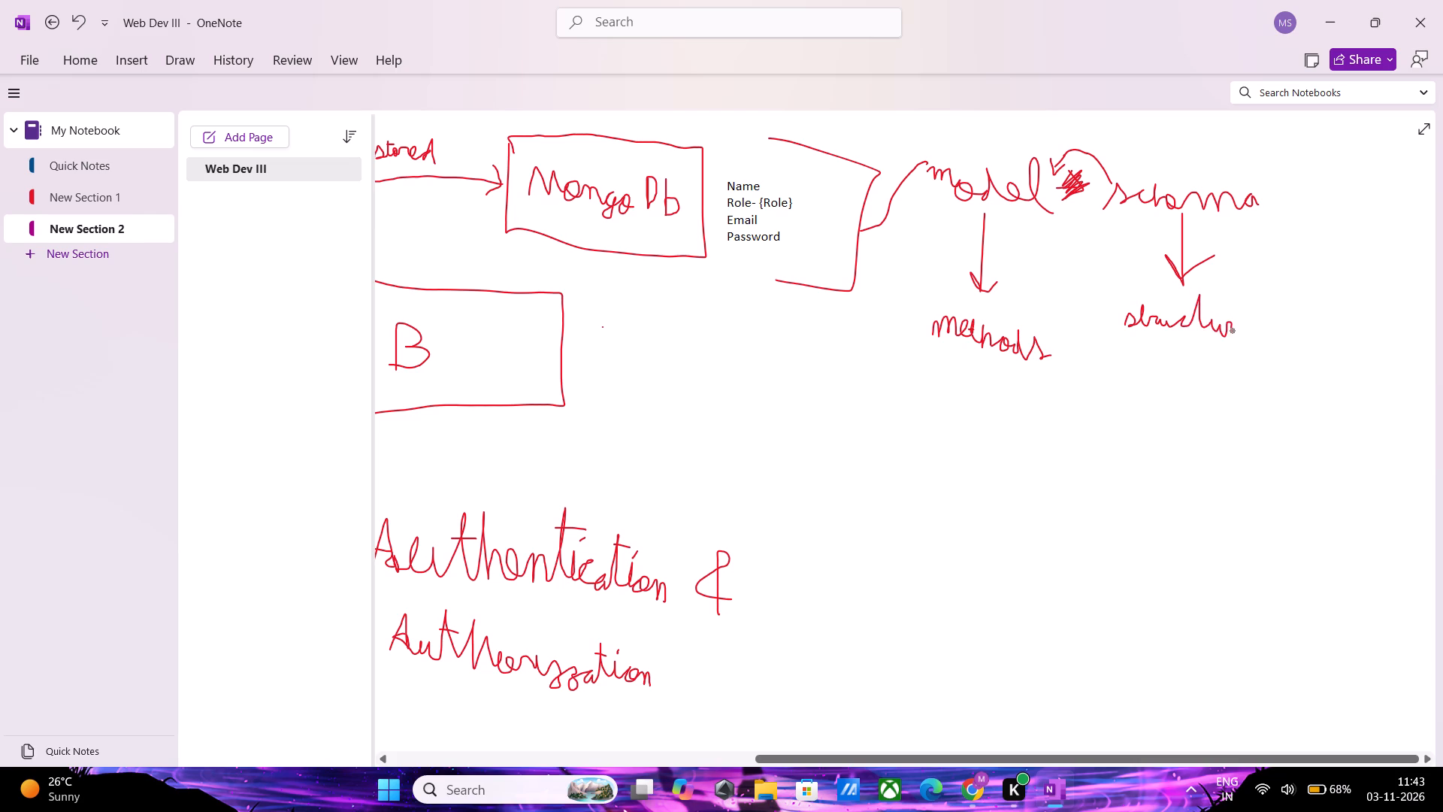
pyautogui.moveTo(1233, 331); pyautogui.dragTo(1260, 342)
pyautogui.moveTo(1181, 308); pyautogui.dragTo(1208, 308)
pyautogui.moveTo(1138, 313); pyautogui.dragTo(1152, 313)
pyautogui.moveTo(1152, 313); pyautogui.dragTo(1152, 314)
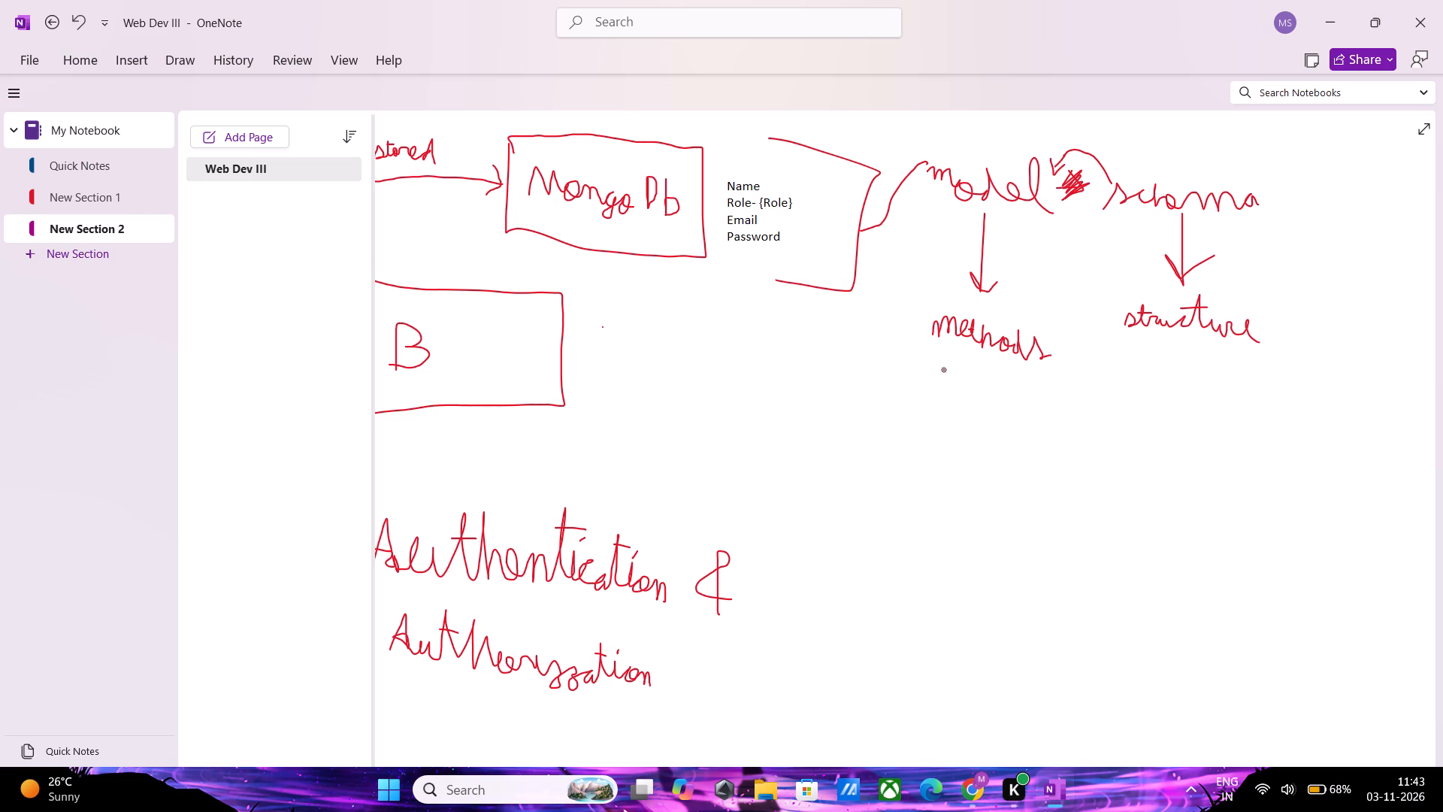
# Draw a curly brace under "methods" and "structure" and handwrite "mongoose" below its point.
pyautogui.moveTo(886, 344); pyautogui.dragTo(1084, 412)
pyautogui.hscroll(2, 996, 396)
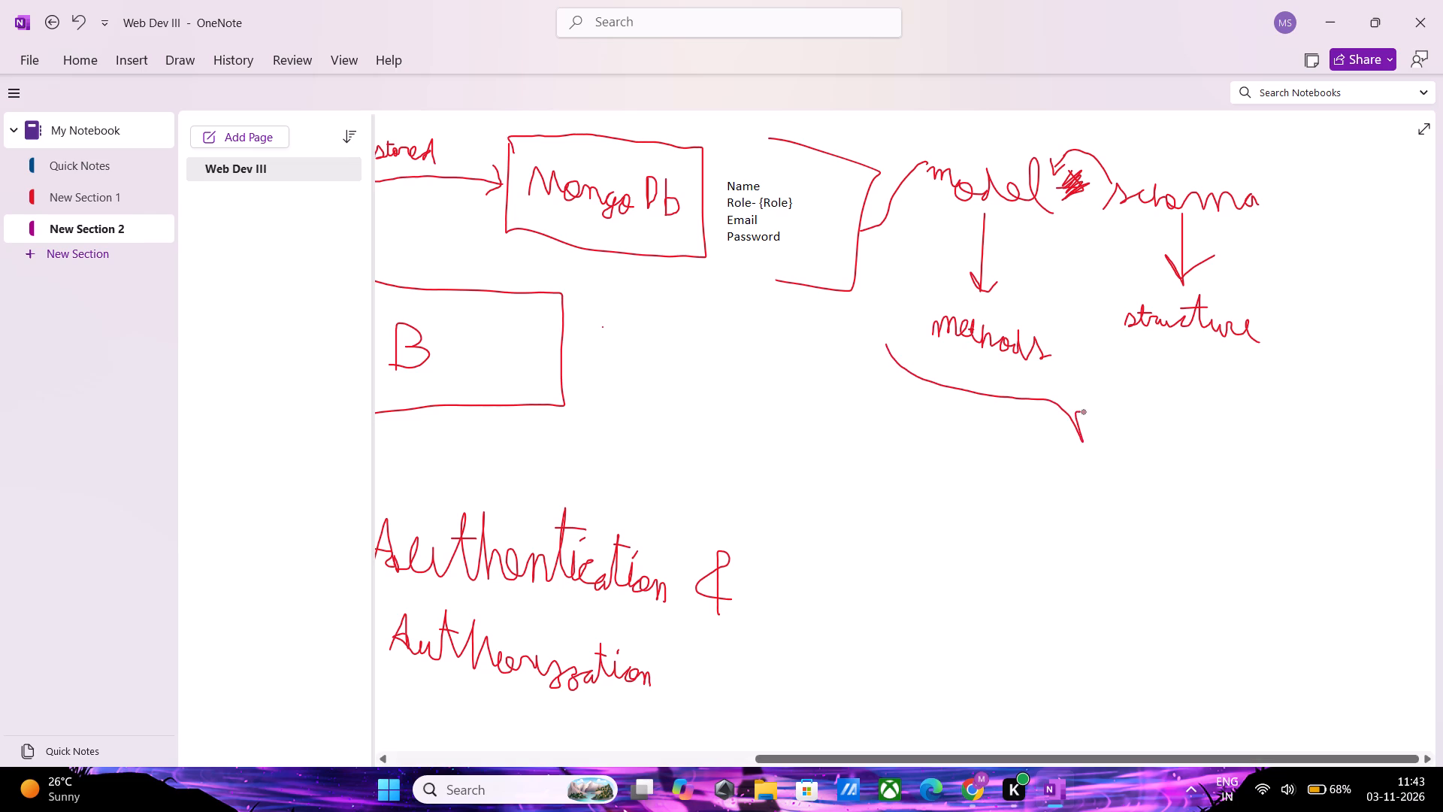
pyautogui.hscroll(1, 1084, 412)
pyautogui.moveTo(1084, 412); pyautogui.dragTo(1286, 343)
pyautogui.moveTo(961, 467); pyautogui.dragTo(968, 450)
pyautogui.moveTo(968, 450); pyautogui.dragTo(1016, 450)
pyautogui.moveTo(1016, 450); pyautogui.dragTo(1049, 474)
pyautogui.hscroll(1, 1028, 468)
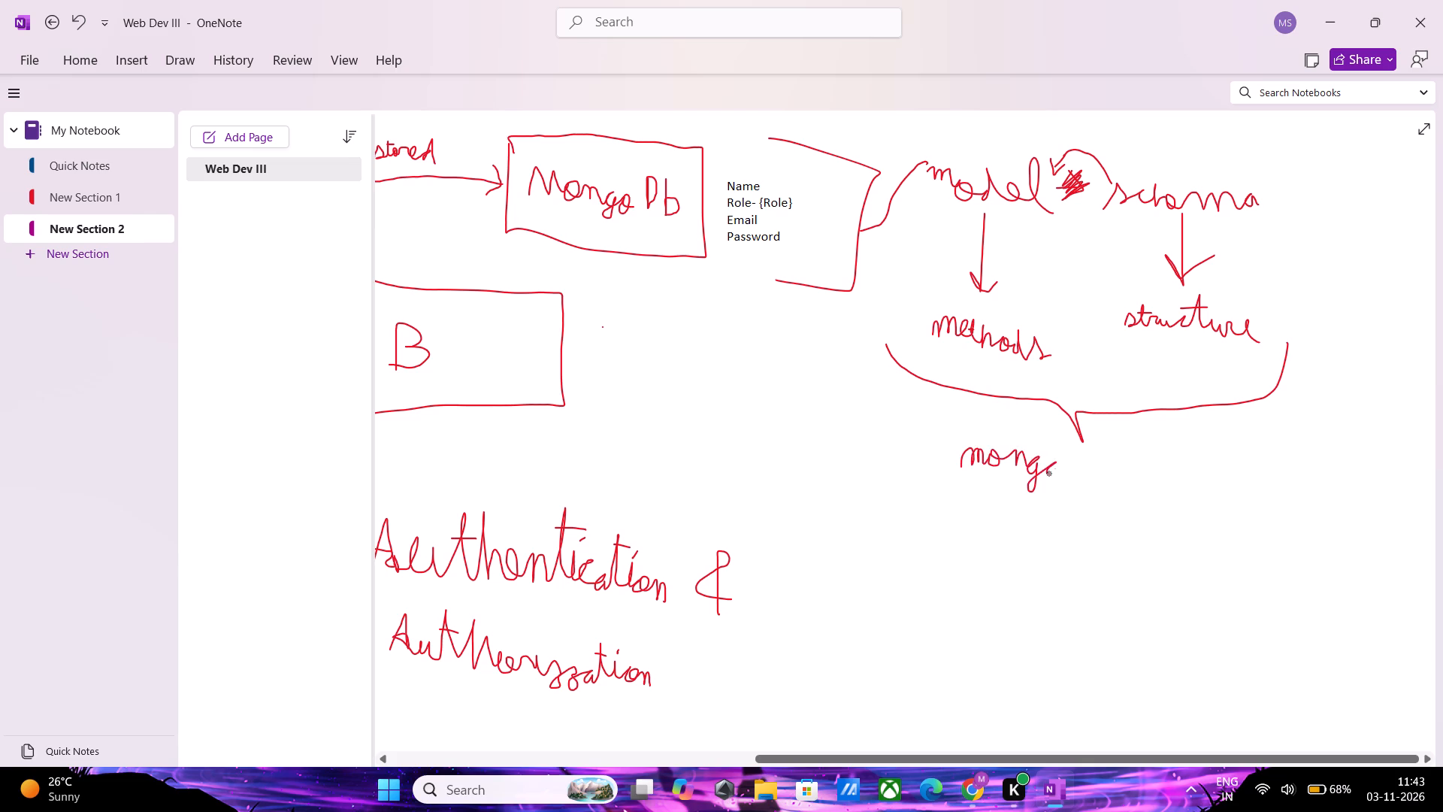
pyautogui.hscroll(1, 1049, 474)
pyautogui.moveTo(1049, 474); pyautogui.dragTo(1085, 480)
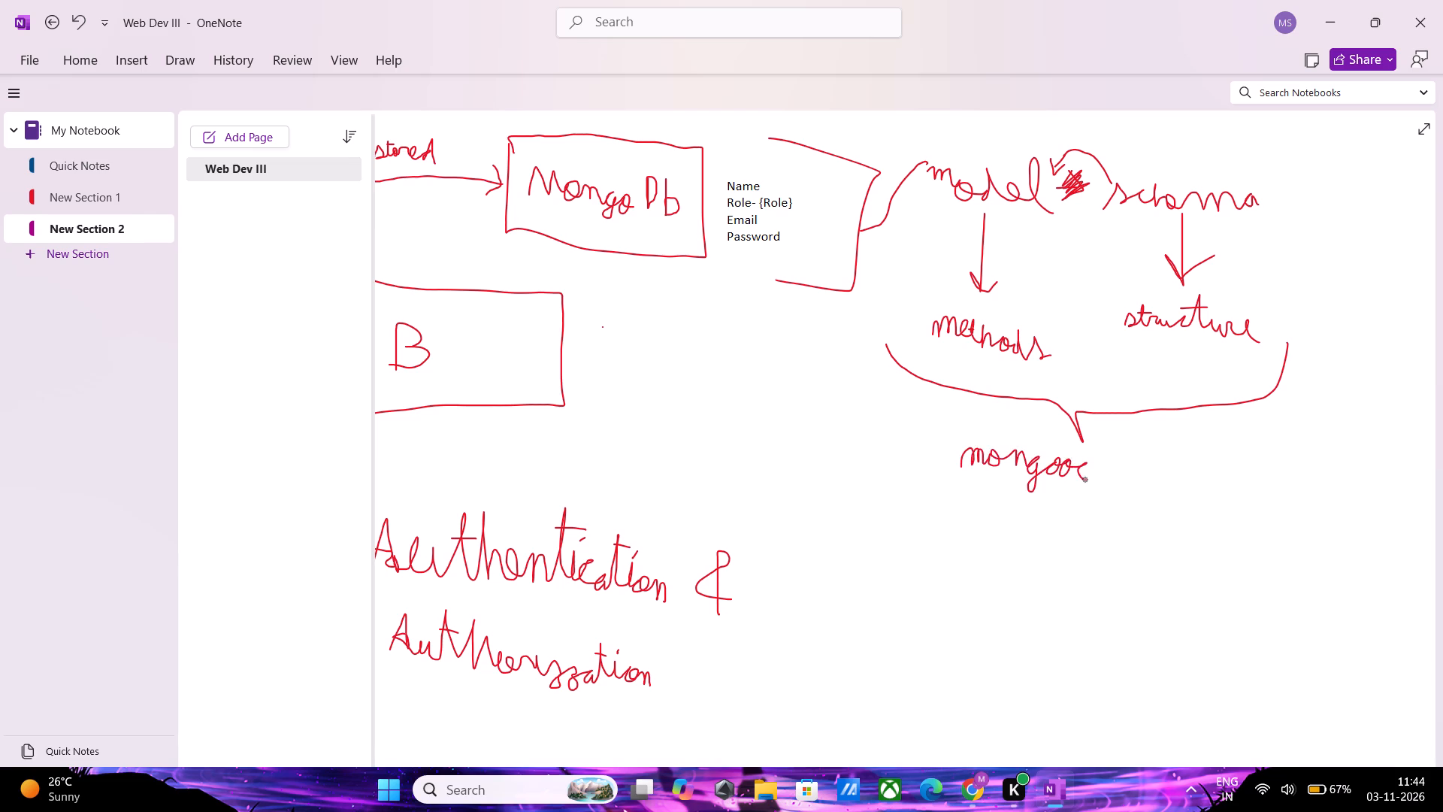
pyautogui.moveTo(1085, 480); pyautogui.dragTo(1119, 477)
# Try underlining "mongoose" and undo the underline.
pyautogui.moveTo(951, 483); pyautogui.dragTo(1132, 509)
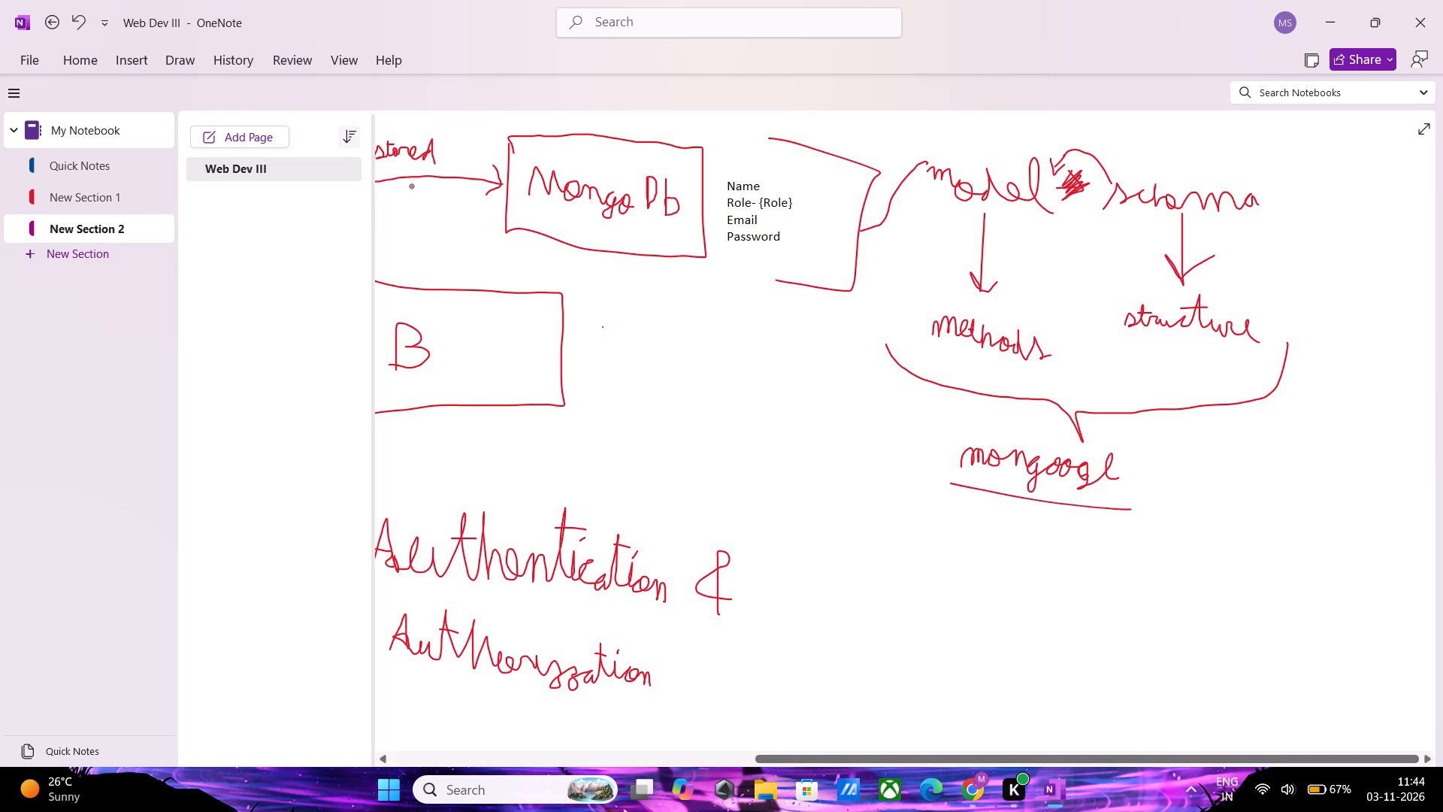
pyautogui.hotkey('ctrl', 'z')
# Undo the handwritten "mongoose", rewrite it slightly lower, and draw an arrow to it from the curly brace's point.
pyautogui.hotkey('ctrl', 'z')
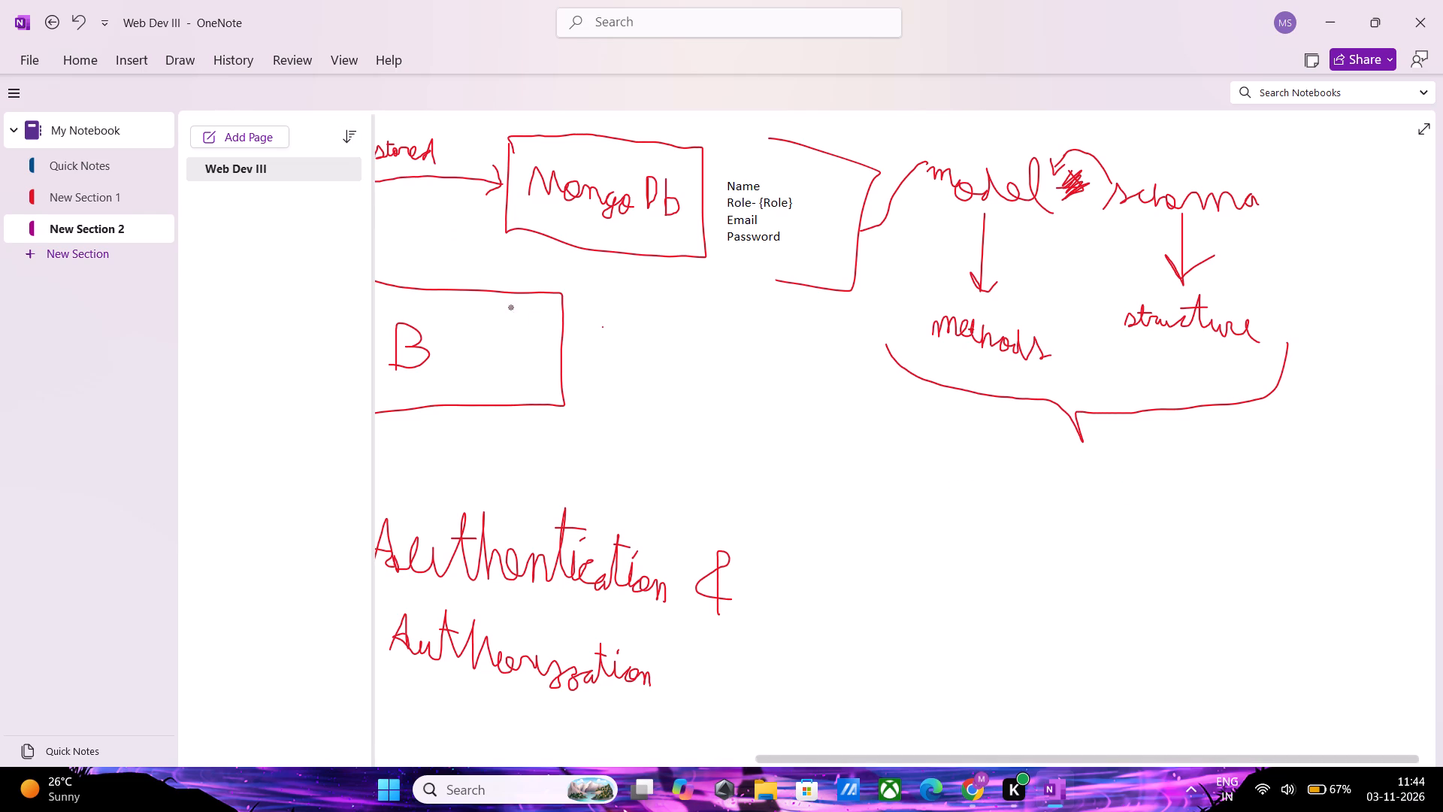
pyautogui.moveTo(930, 492); pyautogui.dragTo(971, 492)
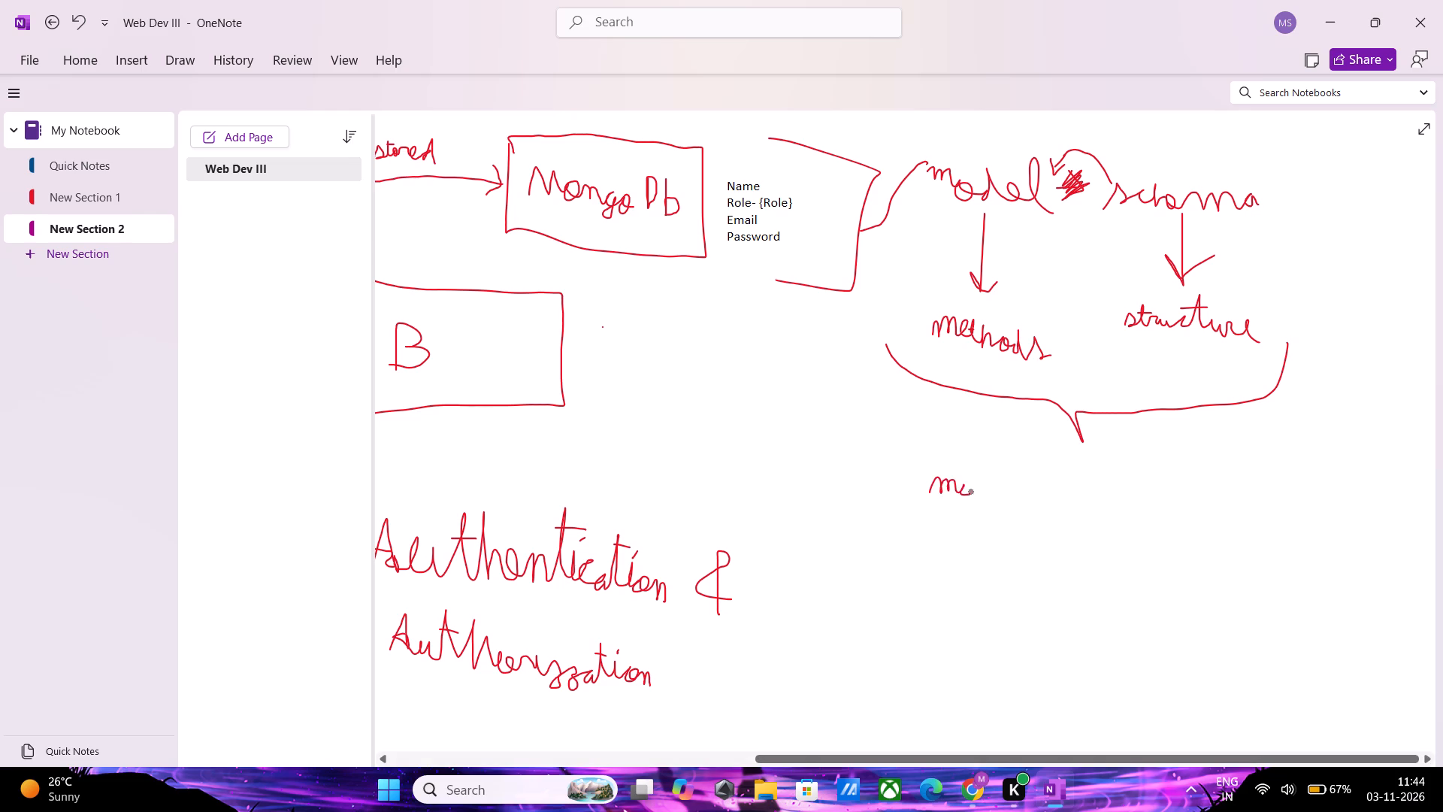
pyautogui.moveTo(971, 492); pyautogui.dragTo(999, 514)
pyautogui.moveTo(999, 514); pyautogui.dragTo(1033, 505)
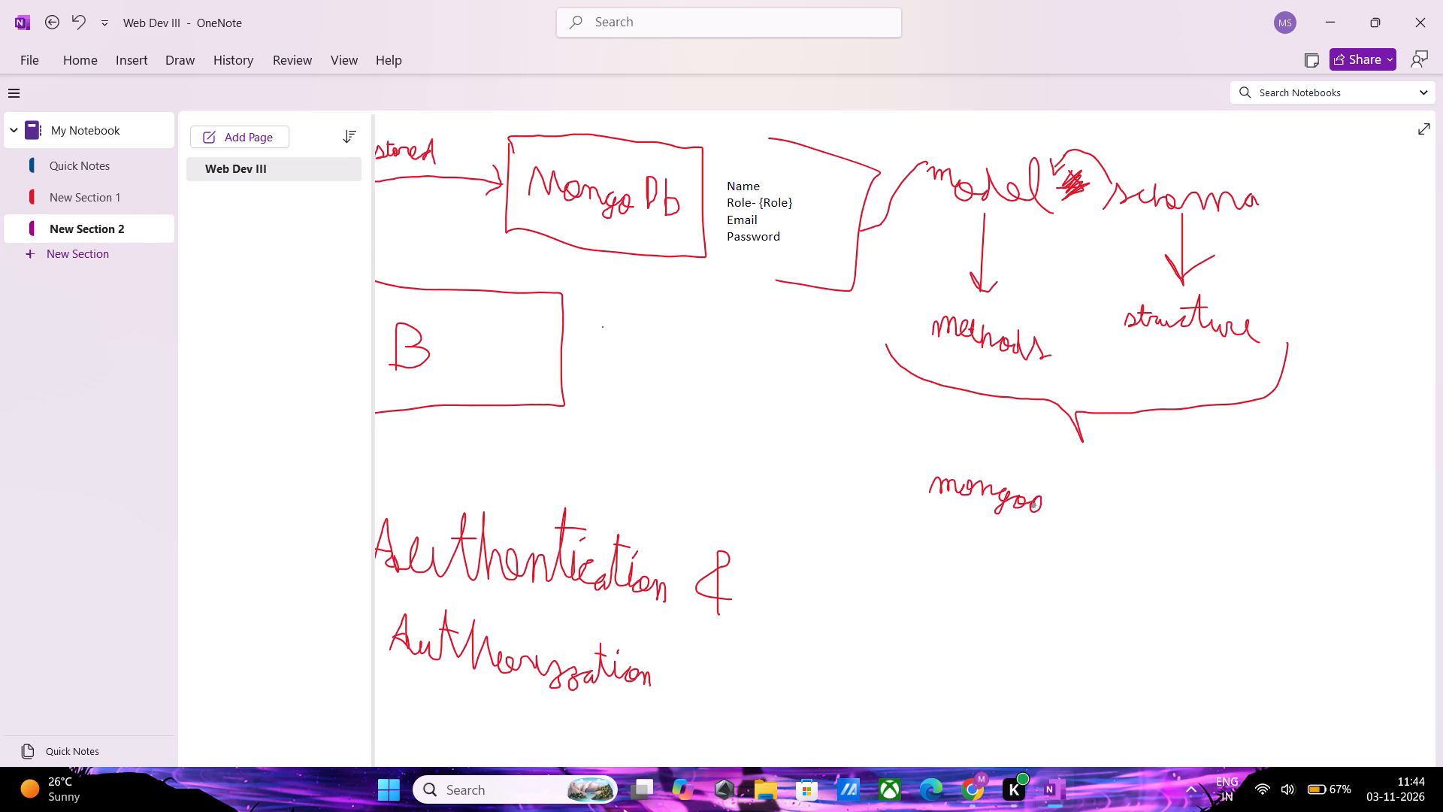
pyautogui.moveTo(1033, 505); pyautogui.dragTo(1077, 511)
pyautogui.moveTo(1083, 441); pyautogui.dragTo(1060, 477)
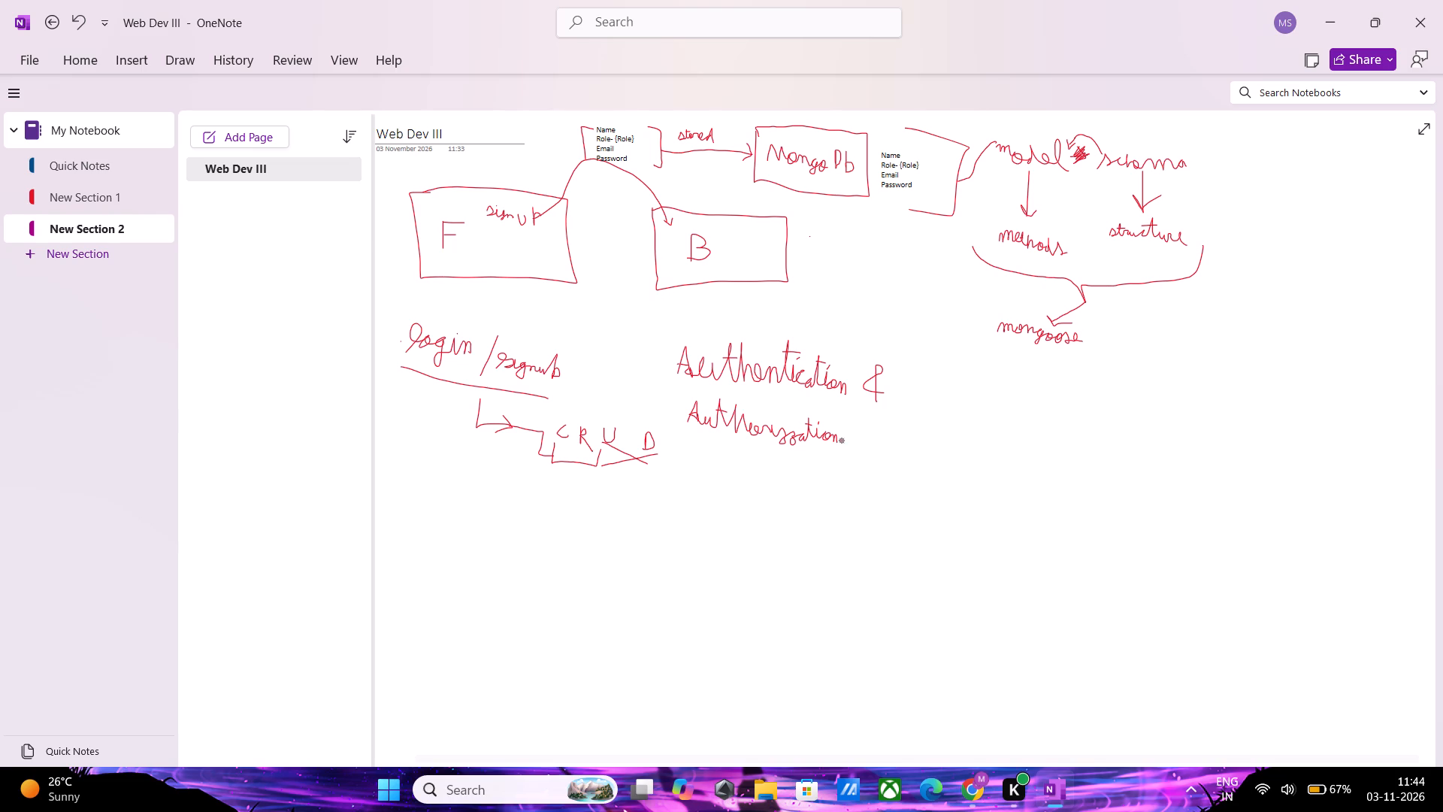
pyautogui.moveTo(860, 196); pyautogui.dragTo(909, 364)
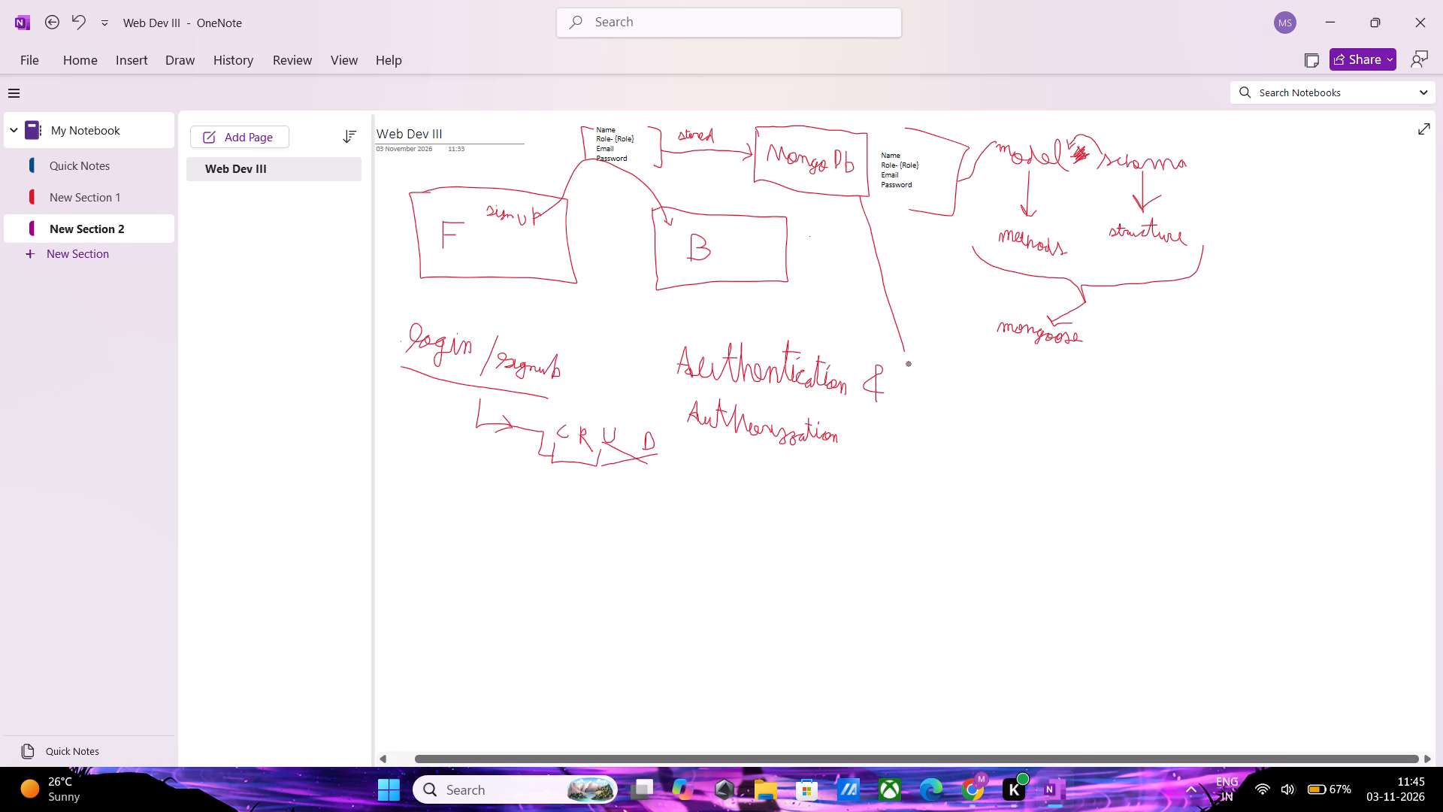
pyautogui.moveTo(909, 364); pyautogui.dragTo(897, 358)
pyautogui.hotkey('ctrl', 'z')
# Draw a short branch line from the bottom of the "B" box and handwrite "API Logic" at its end, dotting the i.
pyautogui.moveTo(770, 283); pyautogui.dragTo(782, 308)
pyautogui.moveTo(782, 319); pyautogui.dragTo(791, 321)
pyautogui.moveTo(794, 319); pyautogui.dragTo(815, 322)
pyautogui.moveTo(833, 274); pyautogui.dragTo(837, 270)
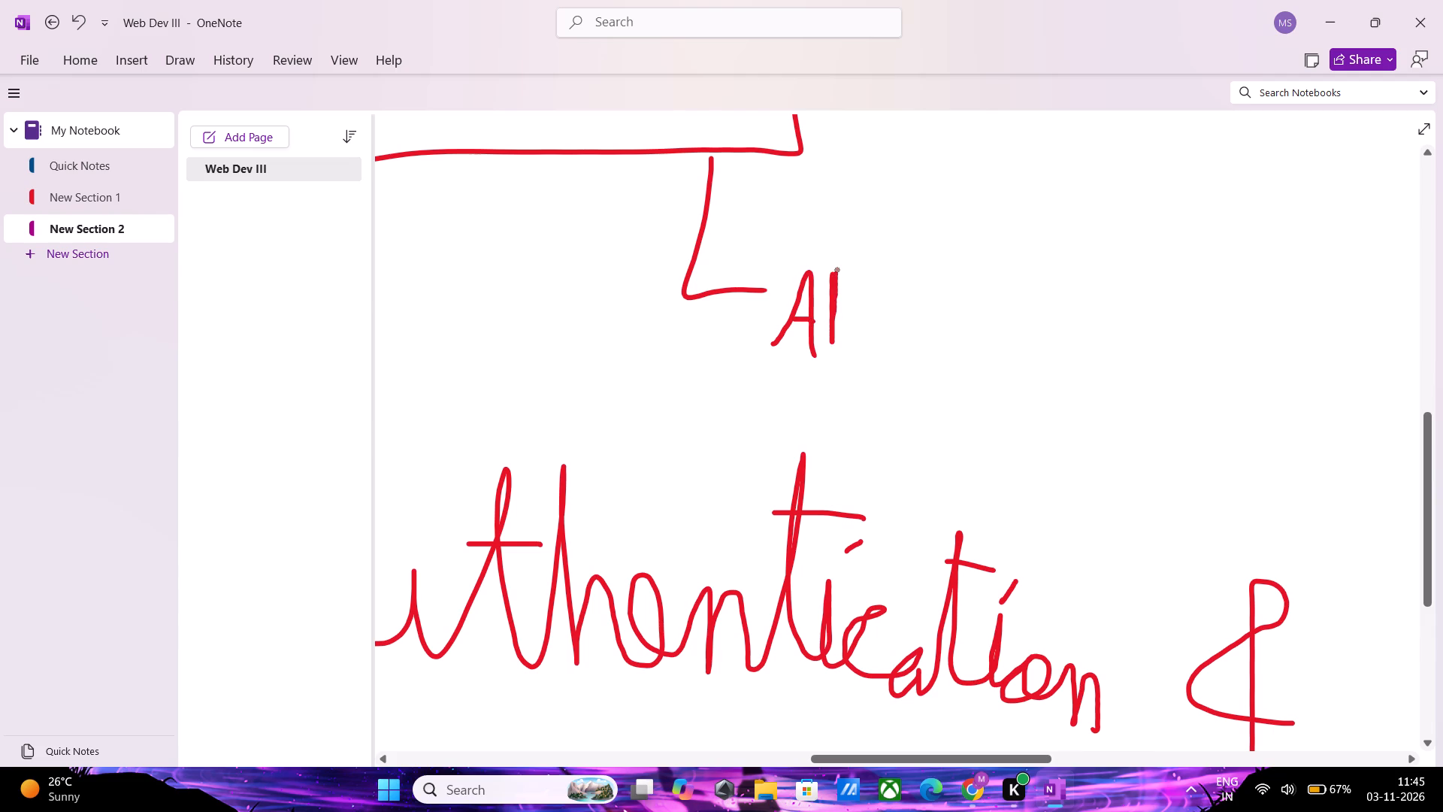
pyautogui.moveTo(837, 270); pyautogui.dragTo(834, 298)
pyautogui.moveTo(867, 273); pyautogui.dragTo(888, 274)
pyautogui.moveTo(888, 274); pyautogui.dragTo(897, 344)
pyautogui.scroll(1, 970, 301)
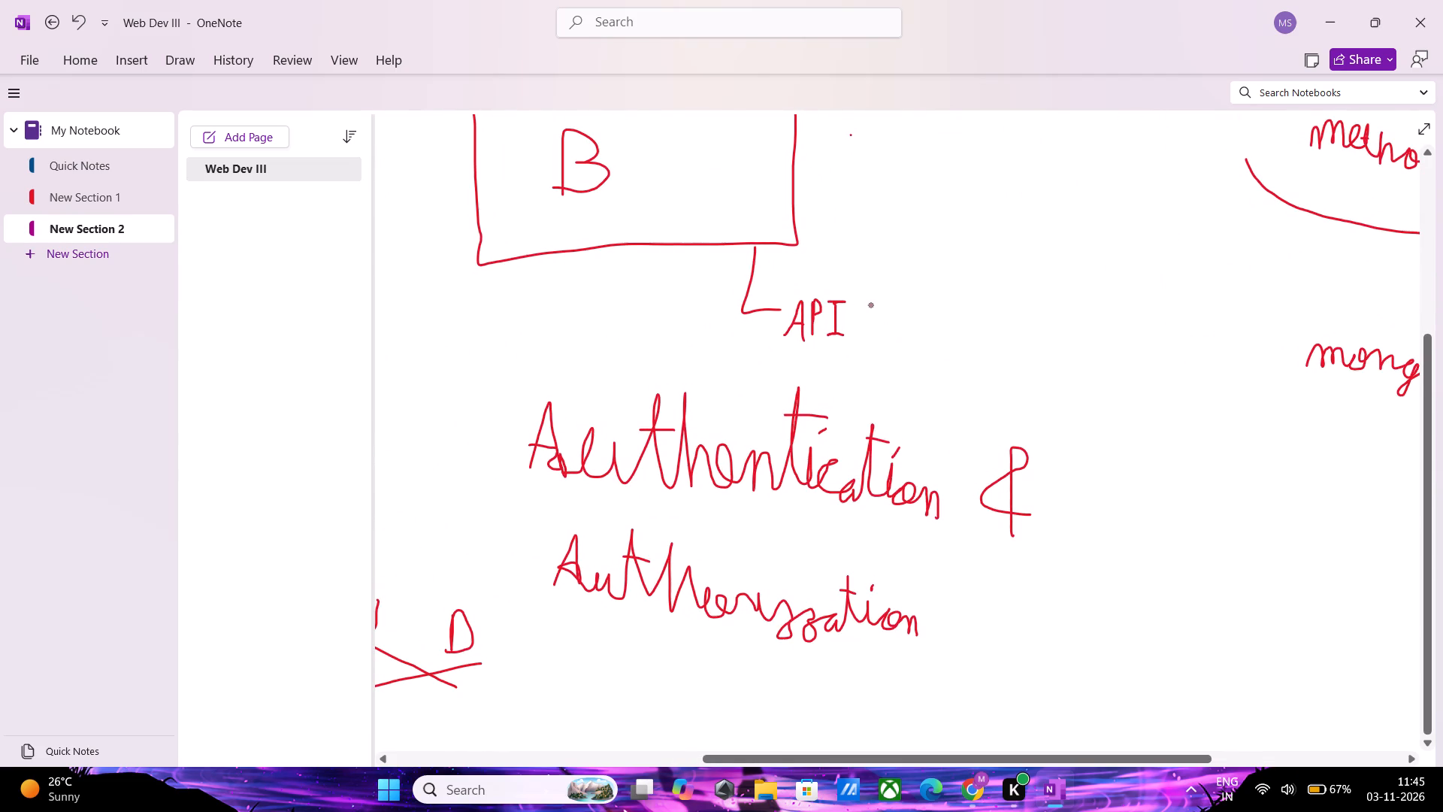
pyautogui.moveTo(873, 303); pyautogui.dragTo(887, 329)
pyautogui.moveTo(887, 329); pyautogui.dragTo(950, 340)
pyautogui.moveTo(950, 340); pyautogui.dragTo(964, 356)
pyautogui.click(941, 316)
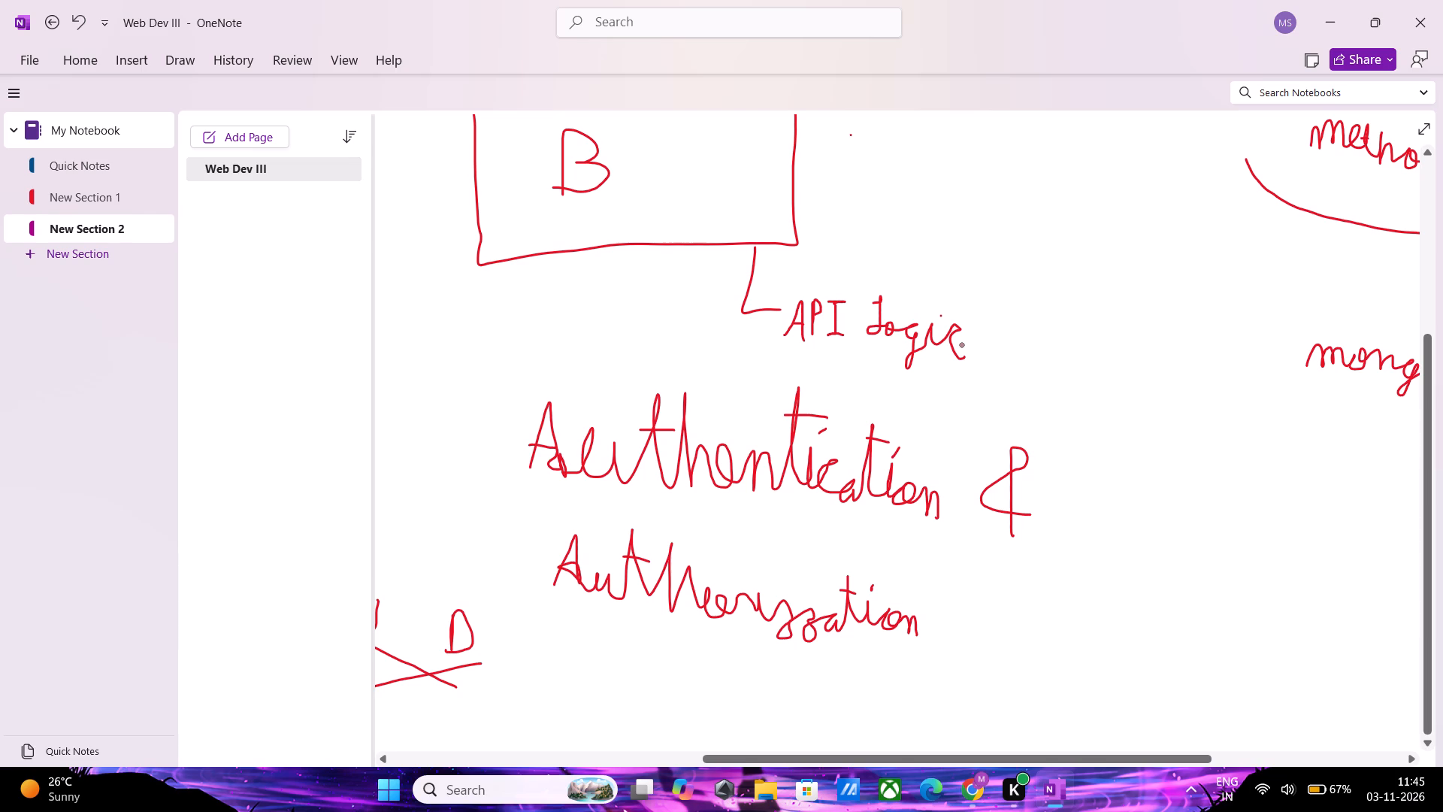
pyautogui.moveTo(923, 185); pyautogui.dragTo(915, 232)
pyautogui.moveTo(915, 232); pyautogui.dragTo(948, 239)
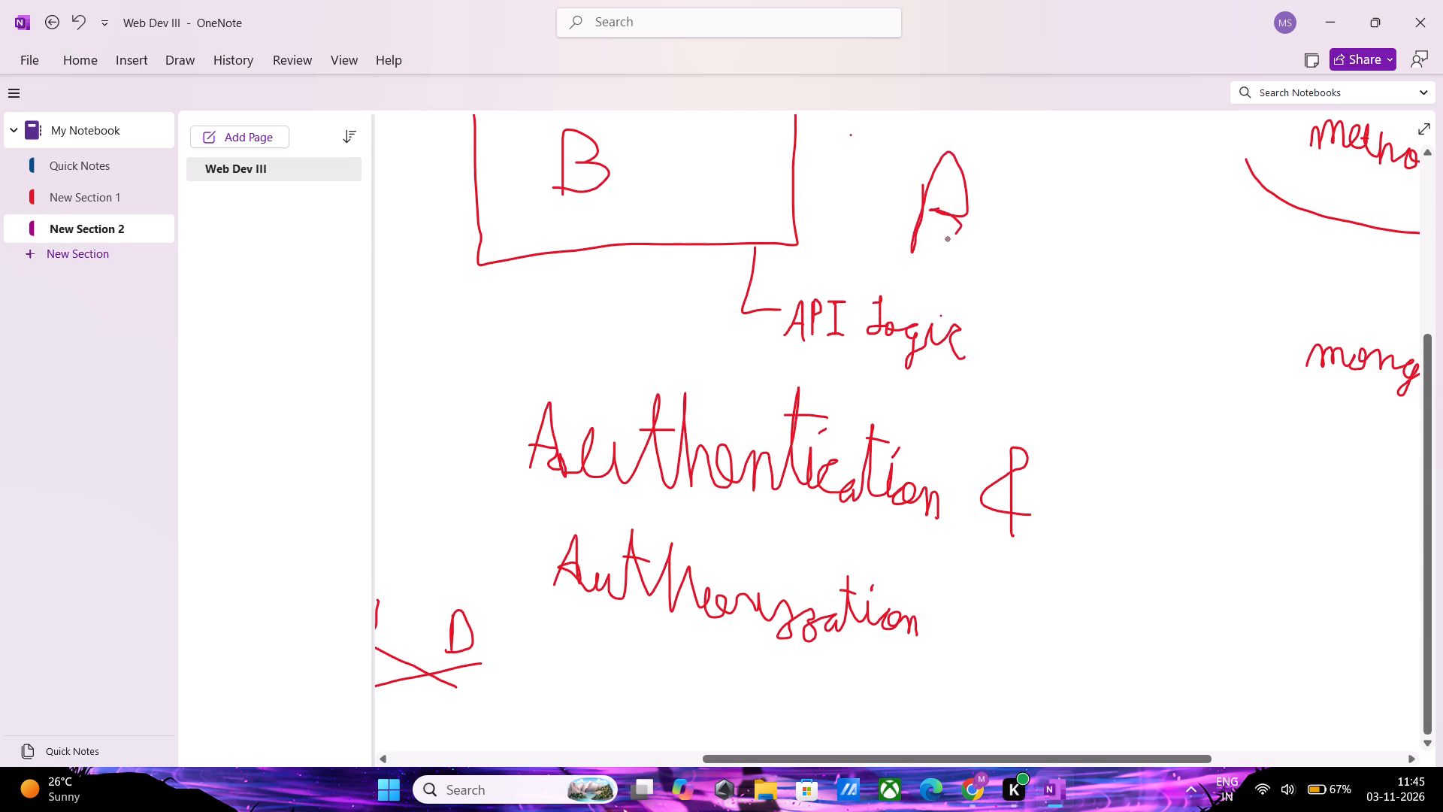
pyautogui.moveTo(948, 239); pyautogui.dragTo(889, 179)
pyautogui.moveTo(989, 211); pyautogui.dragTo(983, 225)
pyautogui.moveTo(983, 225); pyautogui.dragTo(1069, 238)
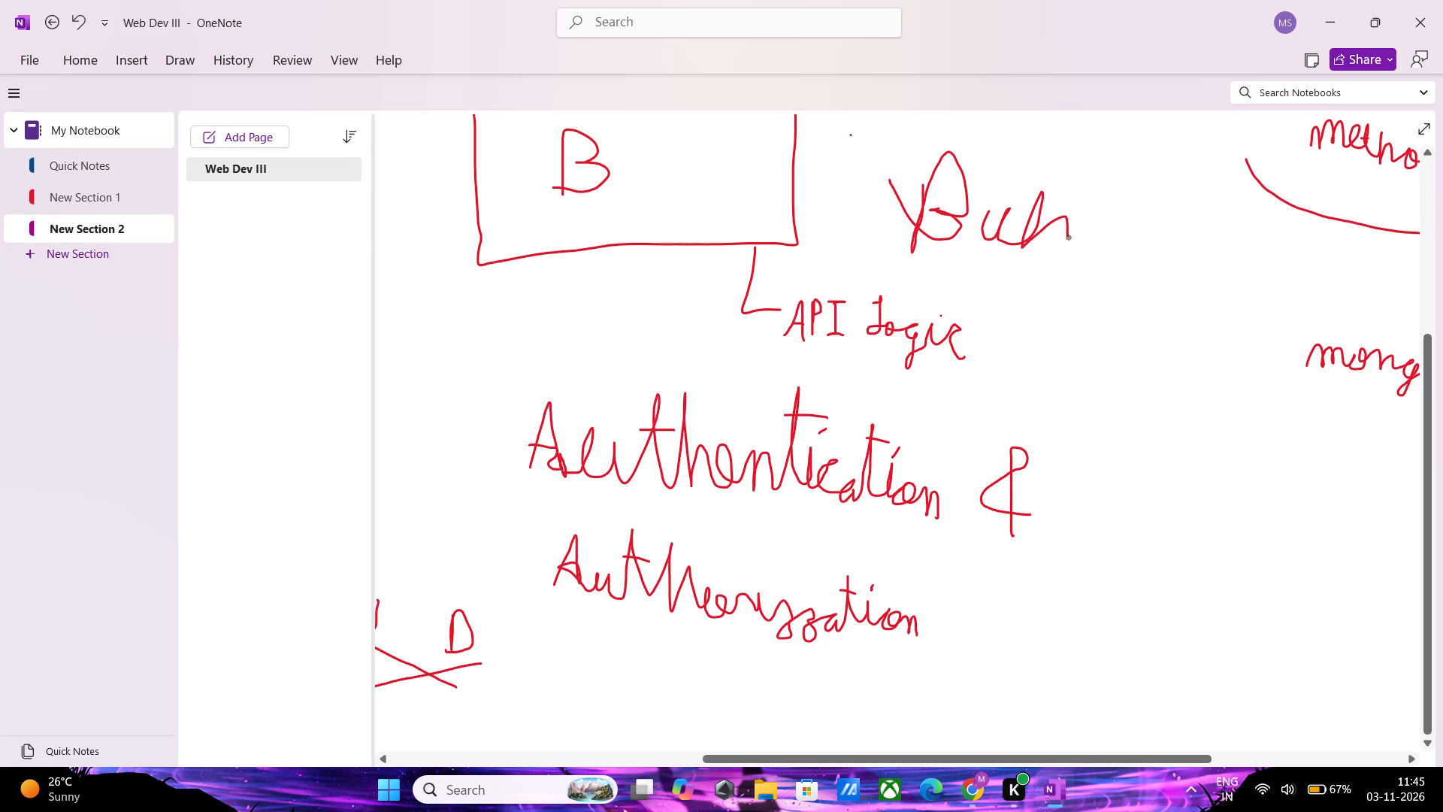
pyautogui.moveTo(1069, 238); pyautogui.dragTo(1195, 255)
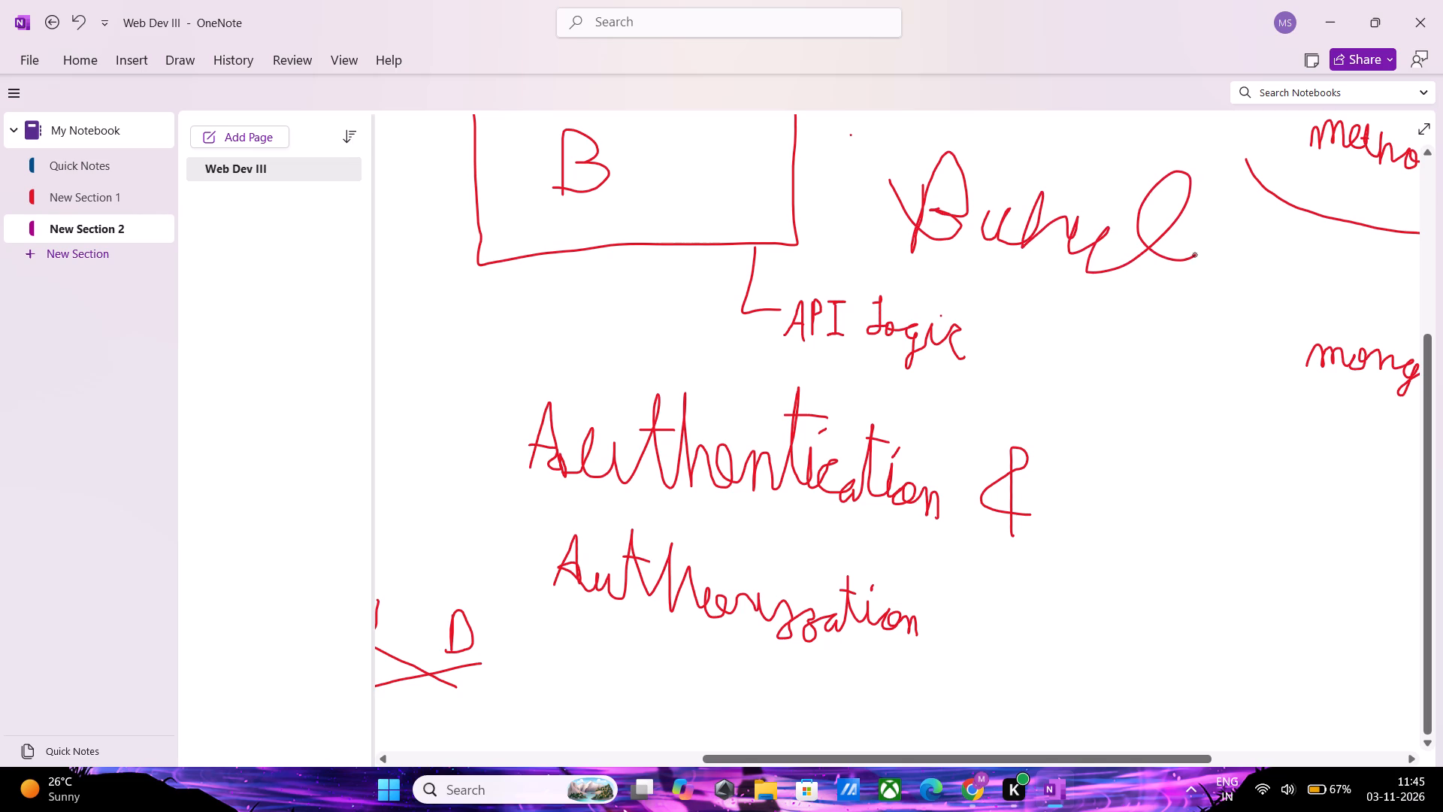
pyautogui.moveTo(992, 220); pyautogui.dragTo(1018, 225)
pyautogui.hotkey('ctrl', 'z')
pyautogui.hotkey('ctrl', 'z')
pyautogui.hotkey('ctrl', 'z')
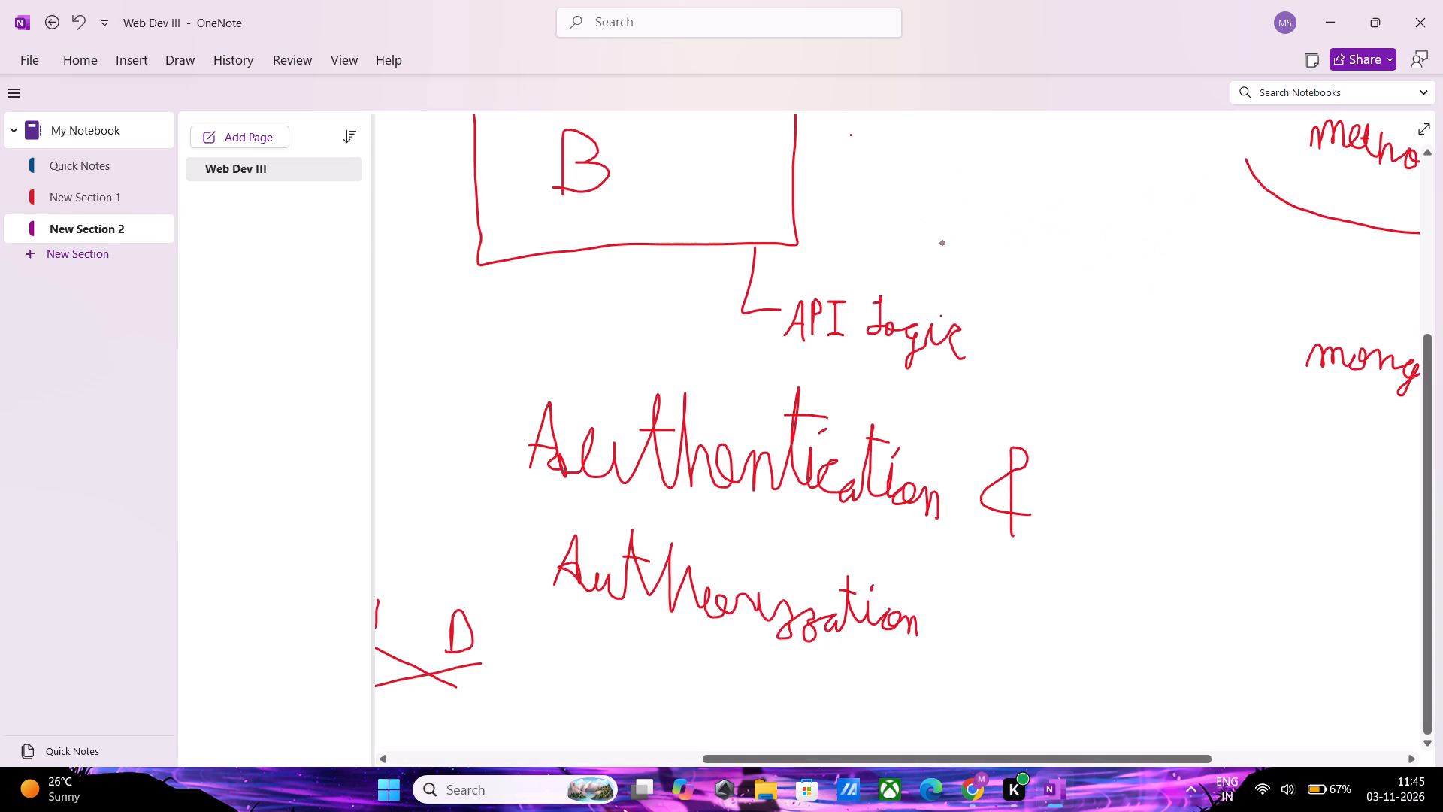
# Handwrite the heading "# login" in the empty space below the CRUD diagram, dotting the i.
pyautogui.scroll(1, 947, 242)
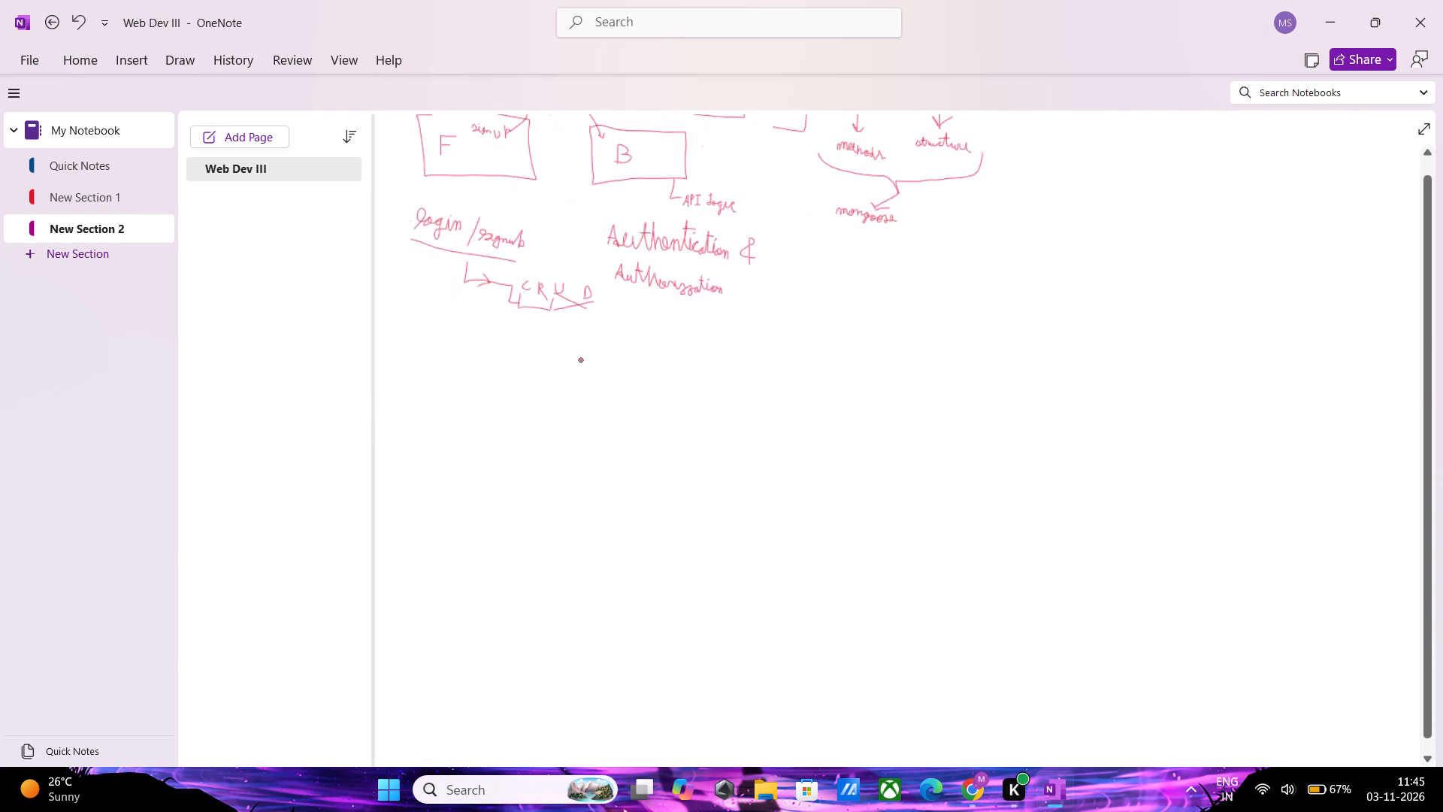
pyautogui.hscroll(1, 567, 357)
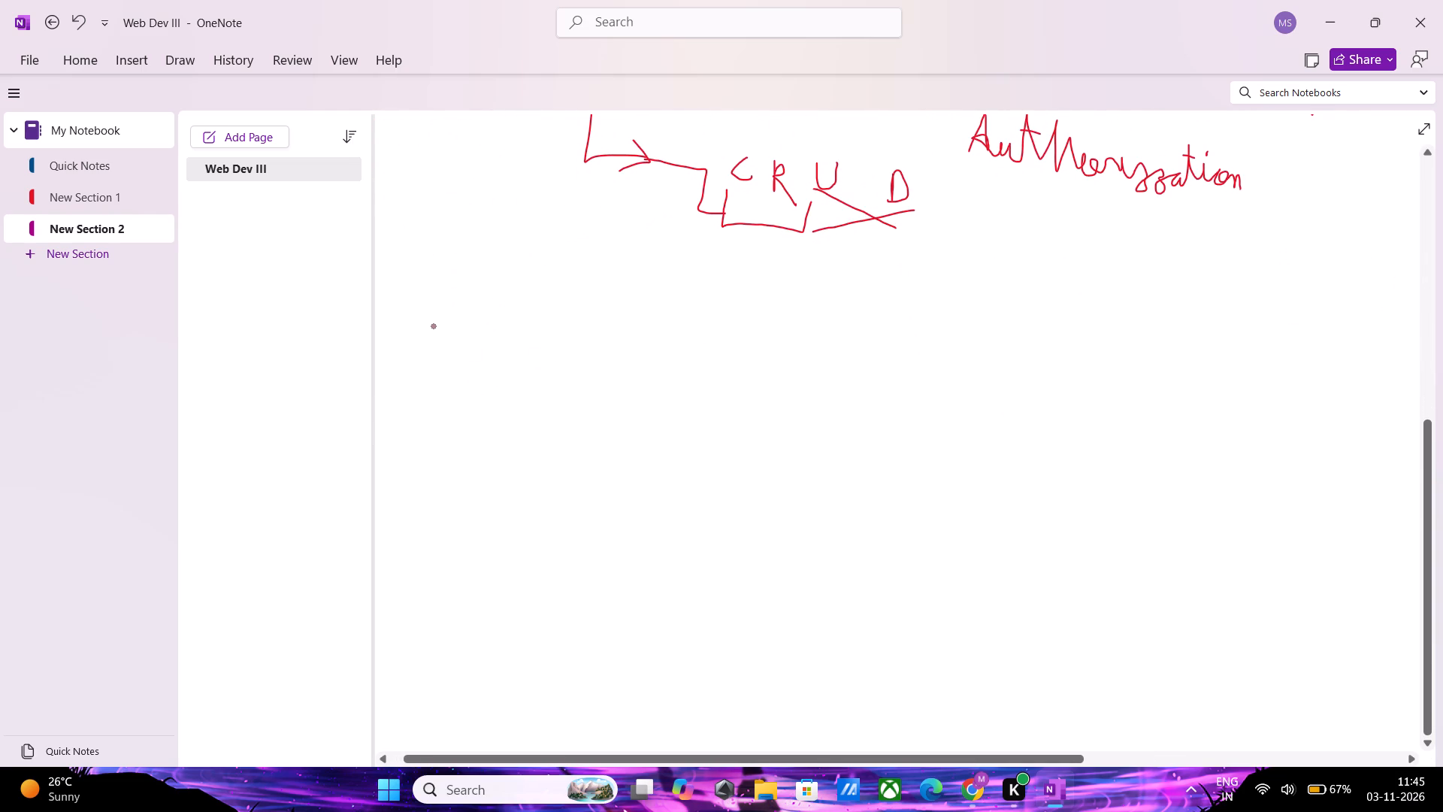
pyautogui.moveTo(434, 326); pyautogui.dragTo(432, 378)
pyautogui.moveTo(443, 320); pyautogui.dragTo(443, 334)
pyautogui.moveTo(443, 334); pyautogui.dragTo(445, 386)
pyautogui.moveTo(419, 344); pyautogui.dragTo(458, 342)
pyautogui.moveTo(420, 356); pyautogui.dragTo(451, 362)
pyautogui.moveTo(483, 369); pyautogui.dragTo(555, 356)
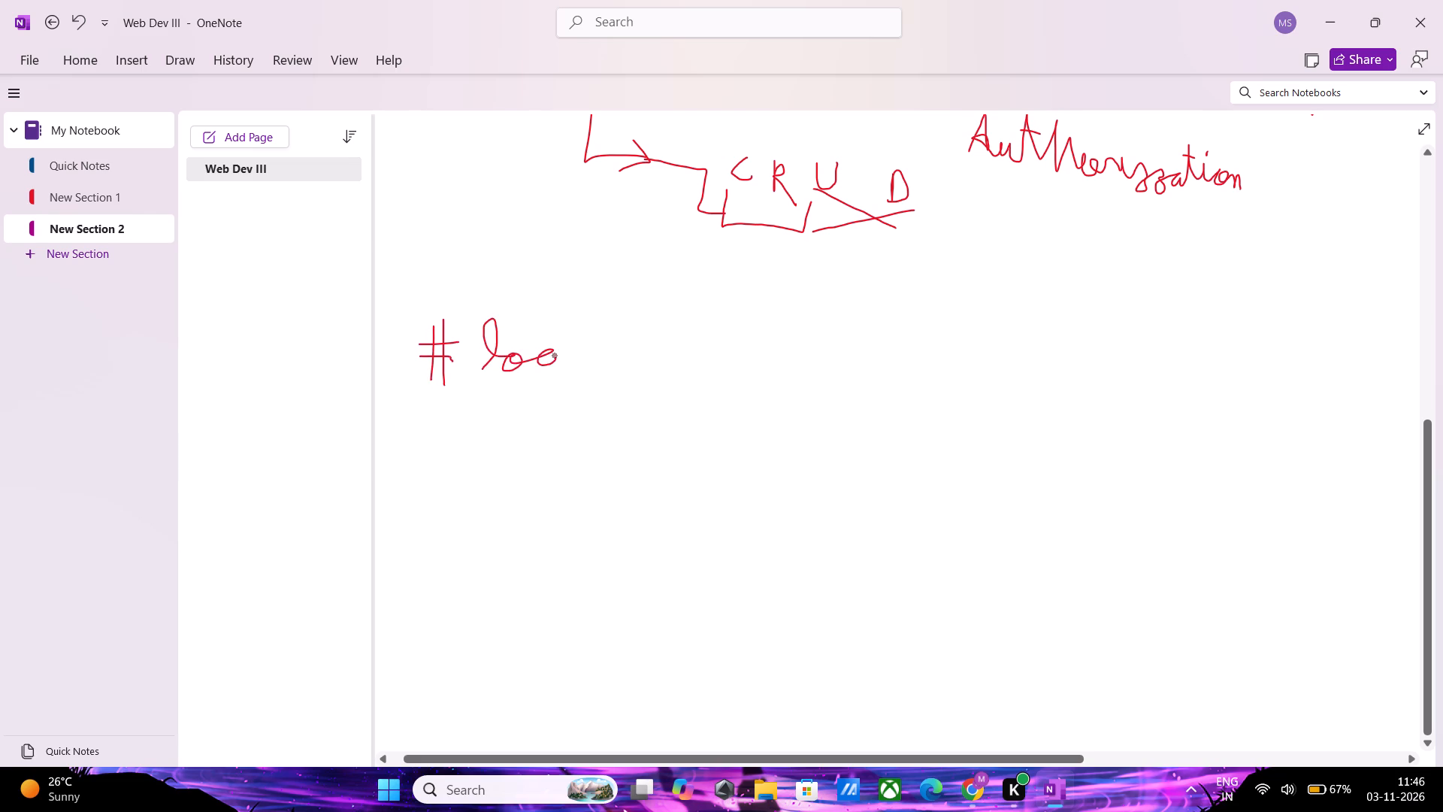
pyautogui.moveTo(555, 356); pyautogui.dragTo(616, 385)
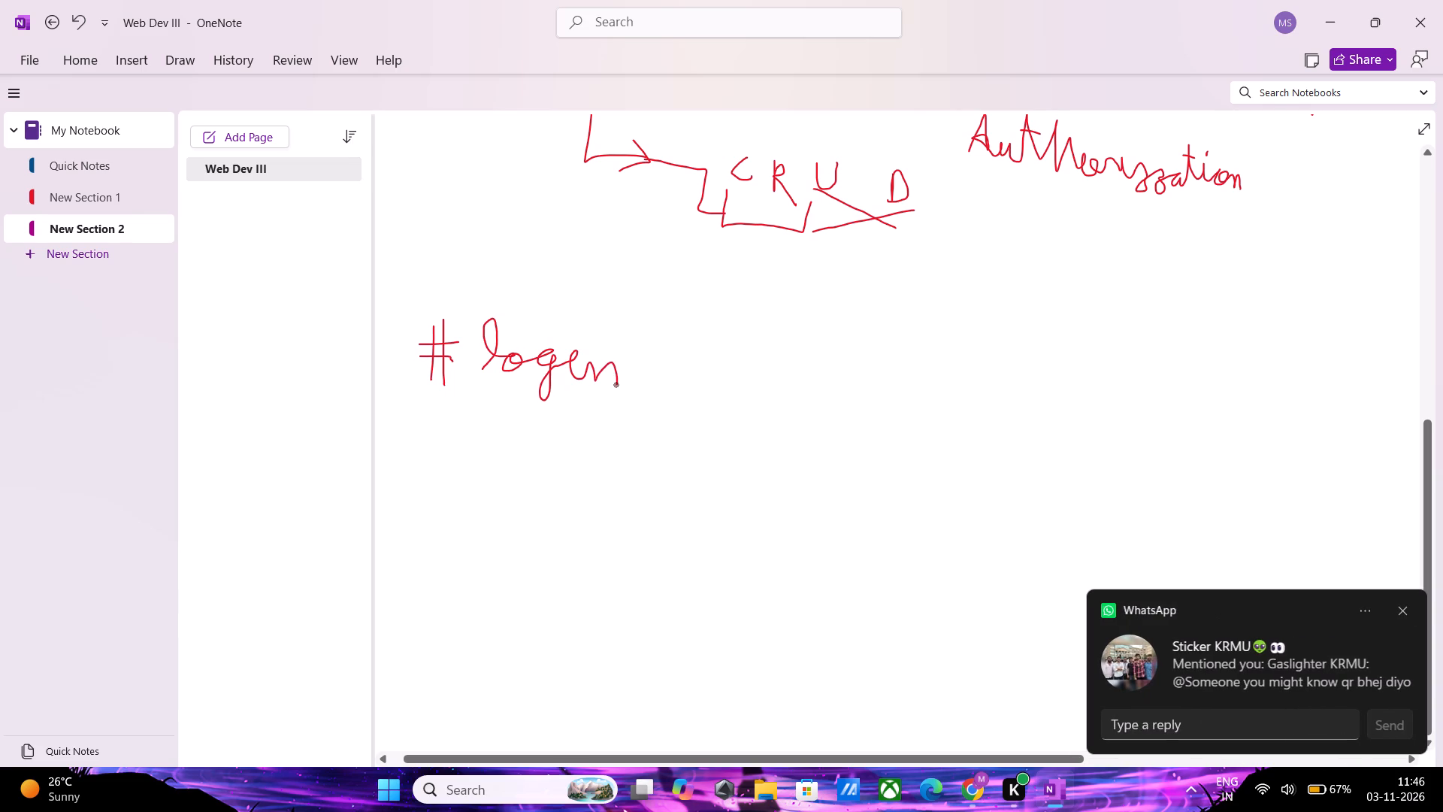
pyautogui.click(583, 341)
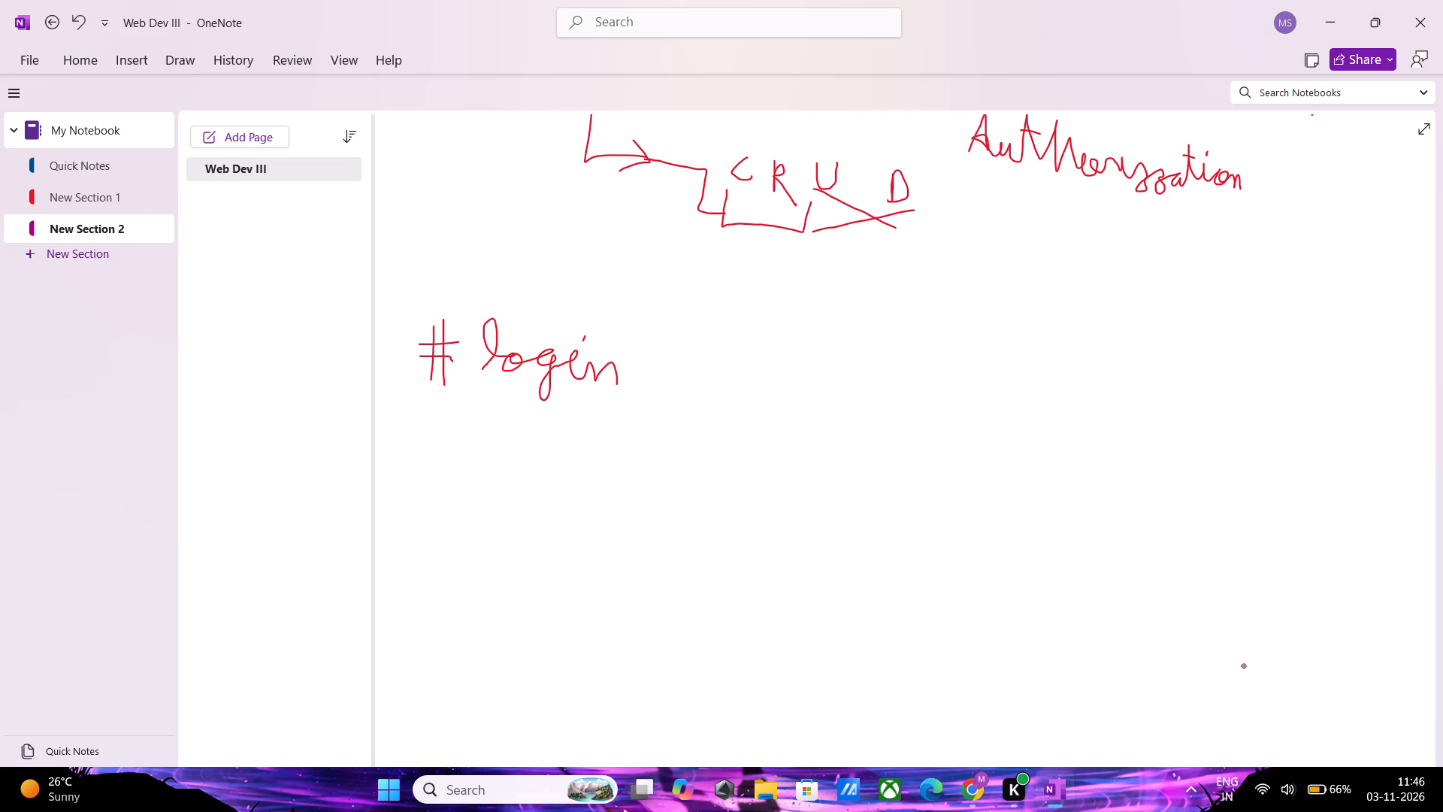
# Draw a box beside the "# login" heading and handwrite "F" inside it.
pyautogui.hscroll(-1, 1244, 666)
pyautogui.hscroll(-1, 682, 369)
pyautogui.moveTo(659, 378); pyautogui.dragTo(670, 480)
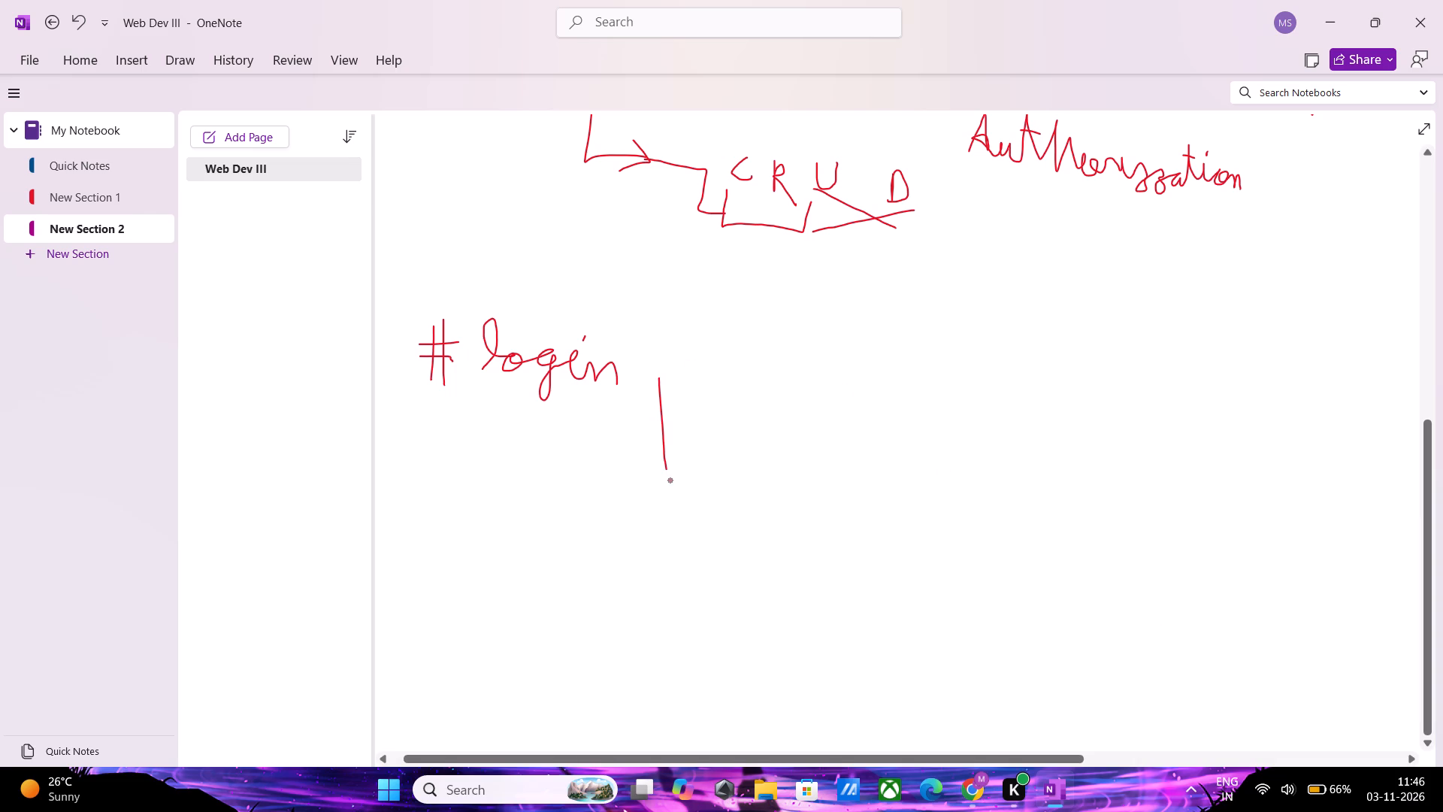
pyautogui.moveTo(670, 480); pyautogui.dragTo(662, 371)
pyautogui.moveTo(684, 424); pyautogui.dragTo(700, 424)
pyautogui.moveTo(687, 439); pyautogui.dragTo(704, 440)
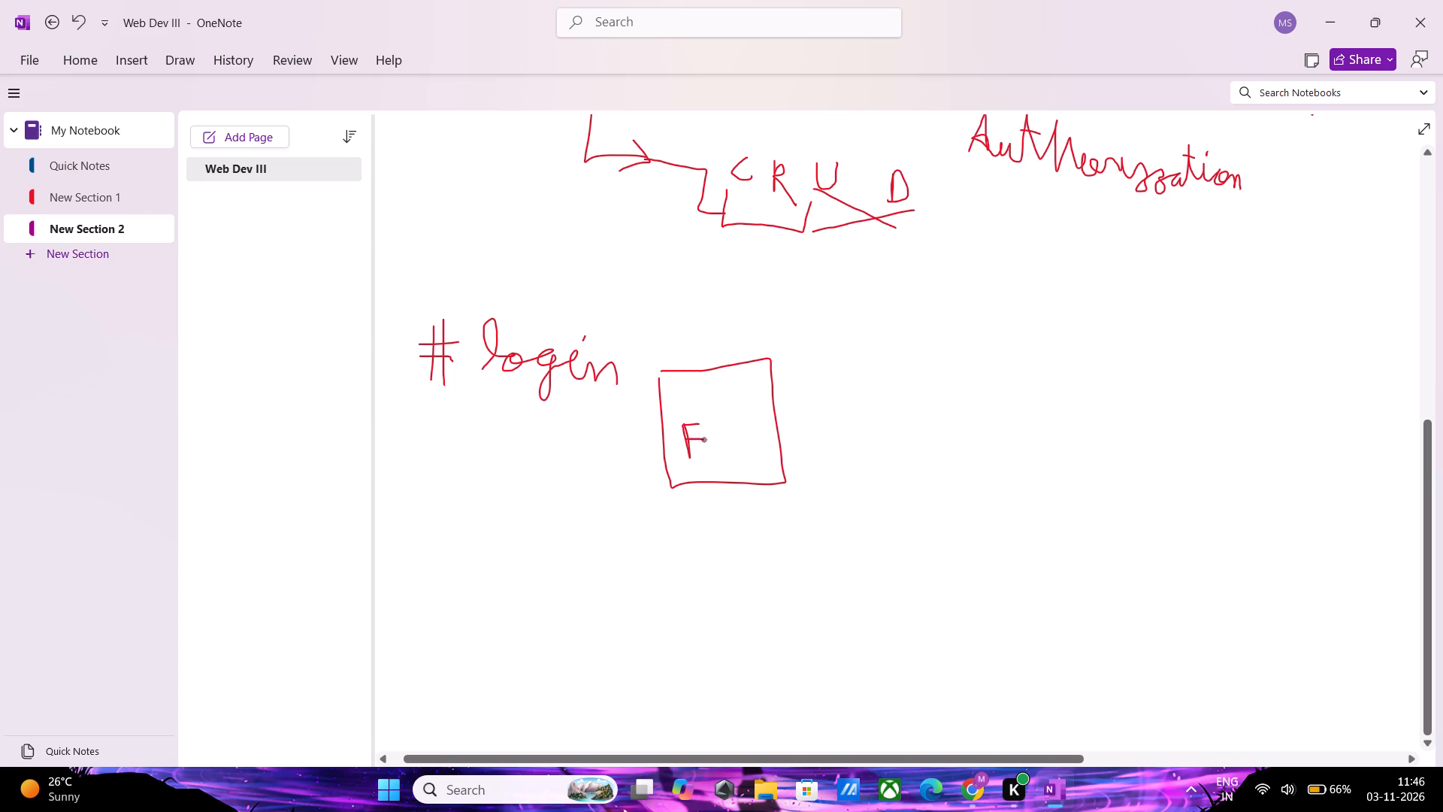
# Draw an arrow from the "F" box to a new box beside it and handwrite "B" inside that box.
pyautogui.moveTo(776, 423); pyautogui.dragTo(899, 423)
pyautogui.hscroll(2, 872, 423)
pyautogui.moveTo(899, 423); pyautogui.dragTo(900, 423)
pyautogui.moveTo(893, 414); pyautogui.dragTo(887, 435)
pyautogui.click(910, 351)
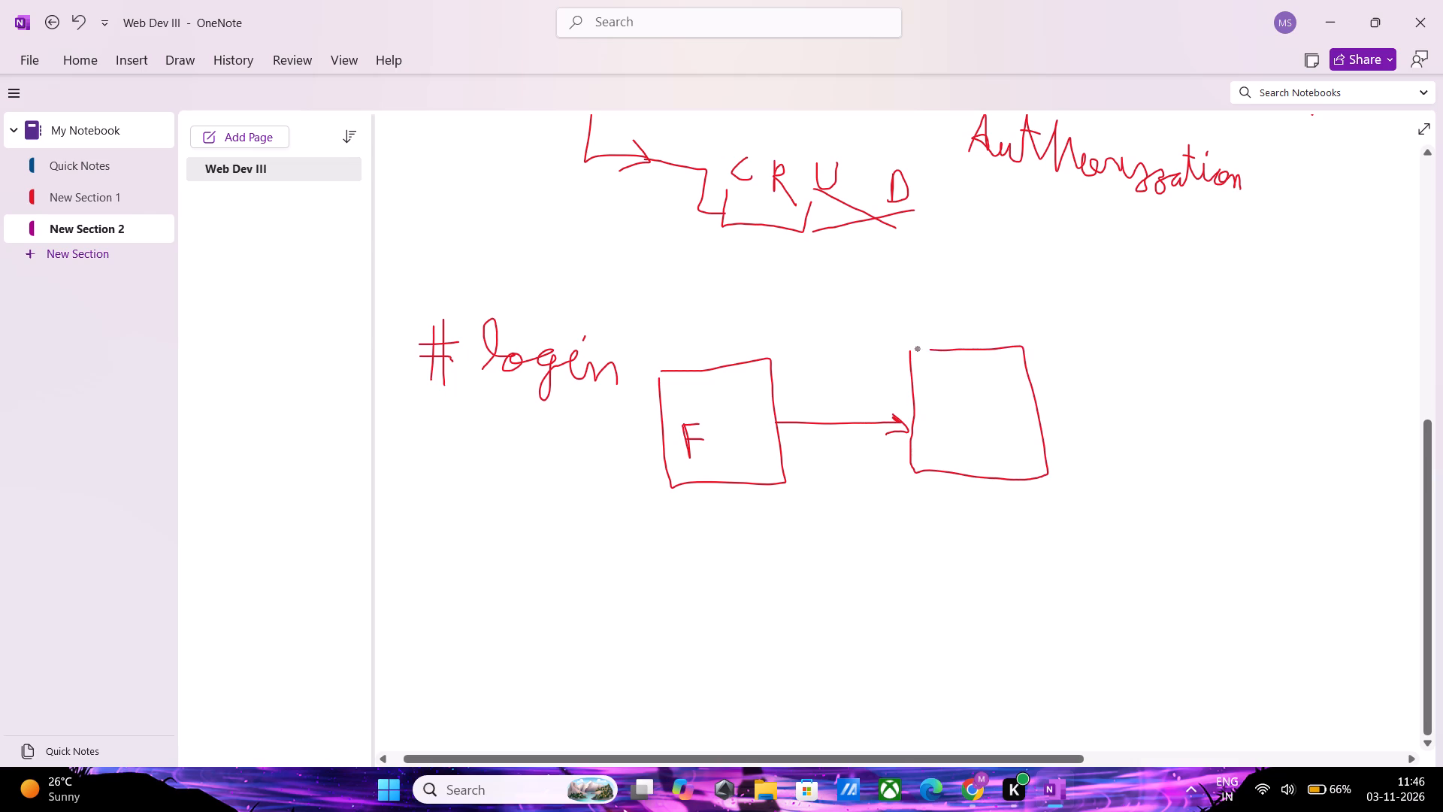
pyautogui.moveTo(934, 423); pyautogui.dragTo(941, 455)
pyautogui.moveTo(941, 455); pyautogui.dragTo(937, 441)
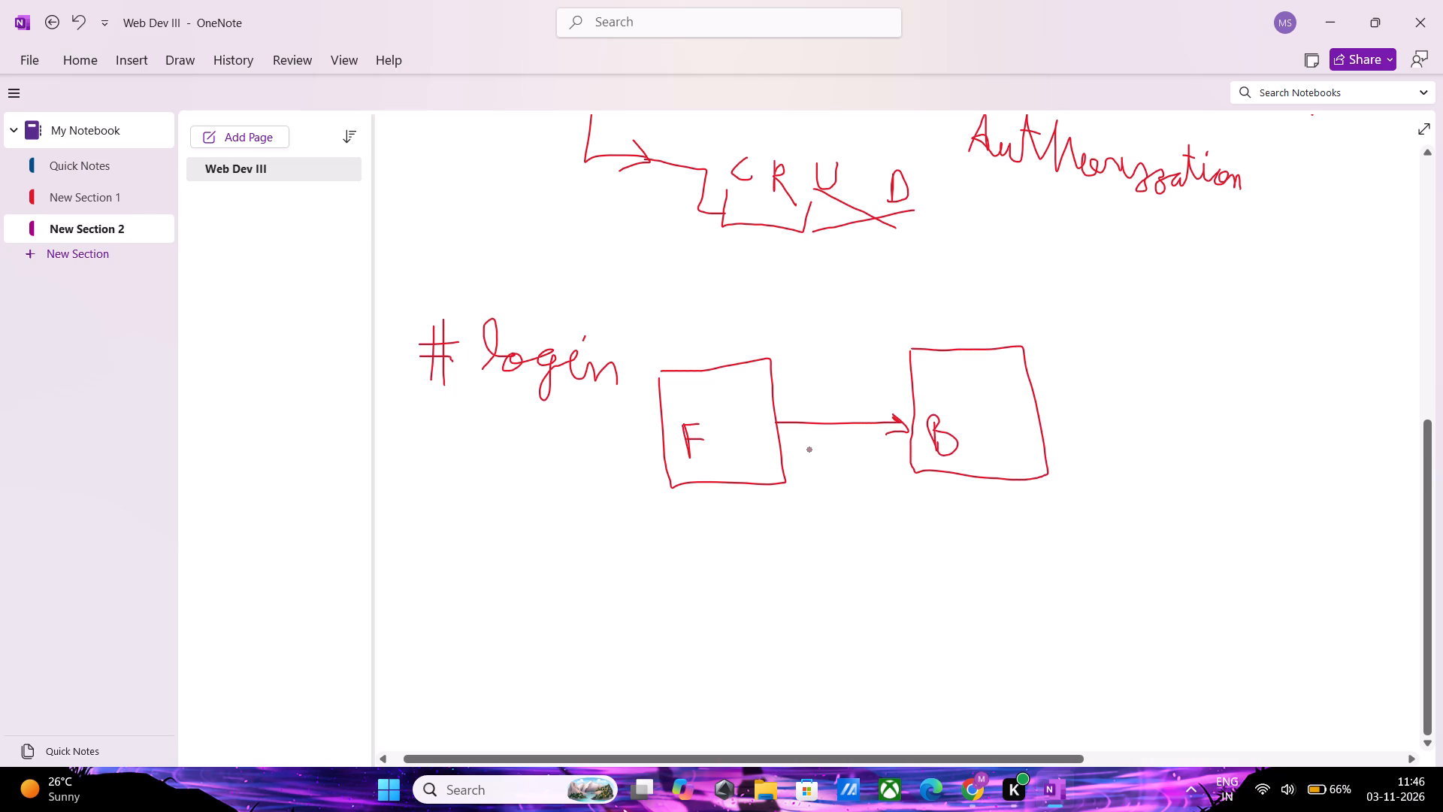
# Handwrite "API" beneath the arrow joining the "F" and "B" boxes.
pyautogui.click(809, 450)
pyautogui.moveTo(827, 440); pyautogui.dragTo(827, 450)
pyautogui.moveTo(838, 441); pyautogui.dragTo(855, 462)
# Draw a downward arrow from the "# login" heading and handwrite "Verification" beneath it, dotting the i's, crossing the t and retracing the c.
pyautogui.moveTo(498, 397); pyautogui.dragTo(528, 475)
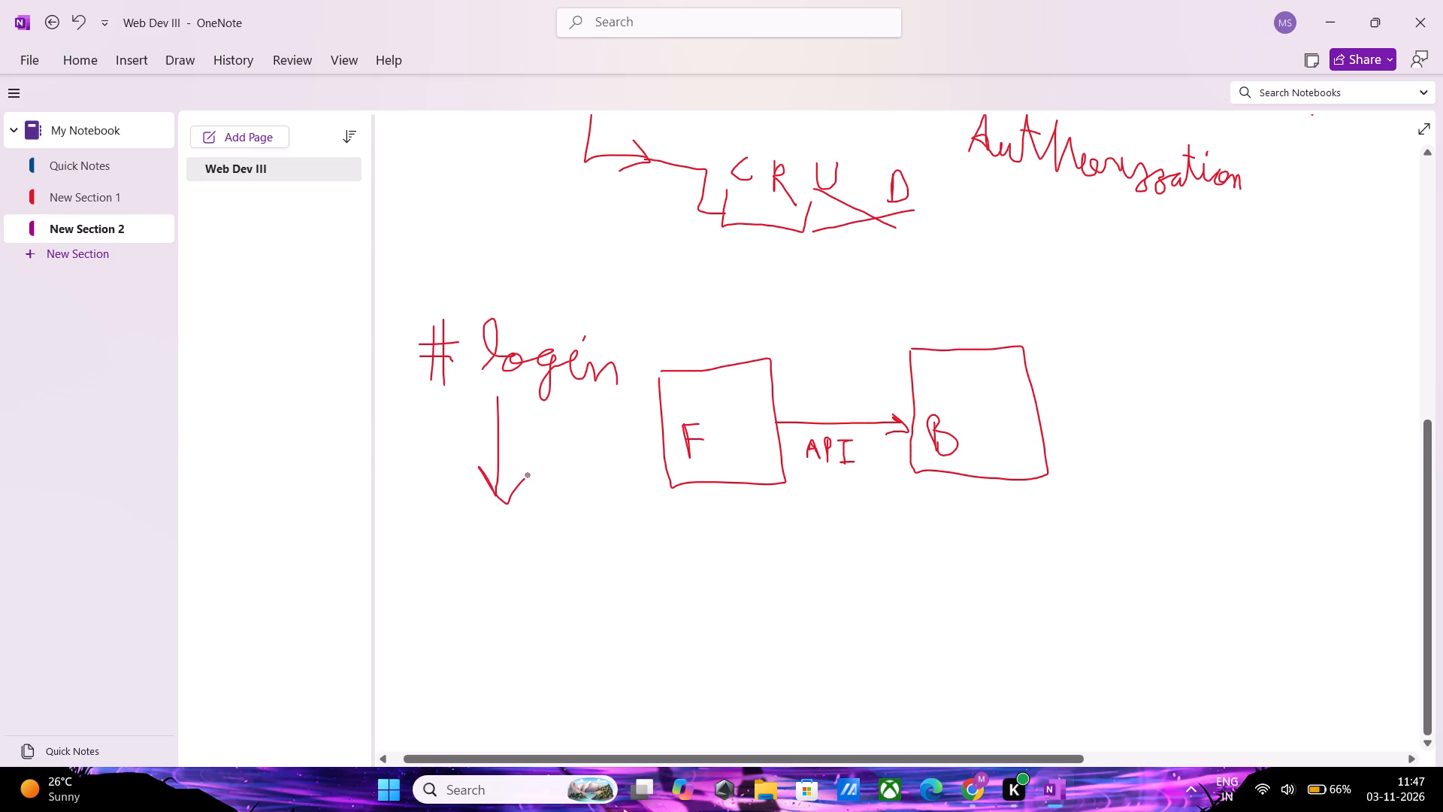
pyautogui.moveTo(528, 475); pyautogui.dragTo(529, 474)
pyautogui.moveTo(415, 532); pyautogui.dragTo(425, 545)
pyautogui.moveTo(425, 545); pyautogui.dragTo(470, 584)
pyautogui.moveTo(470, 584); pyautogui.dragTo(515, 584)
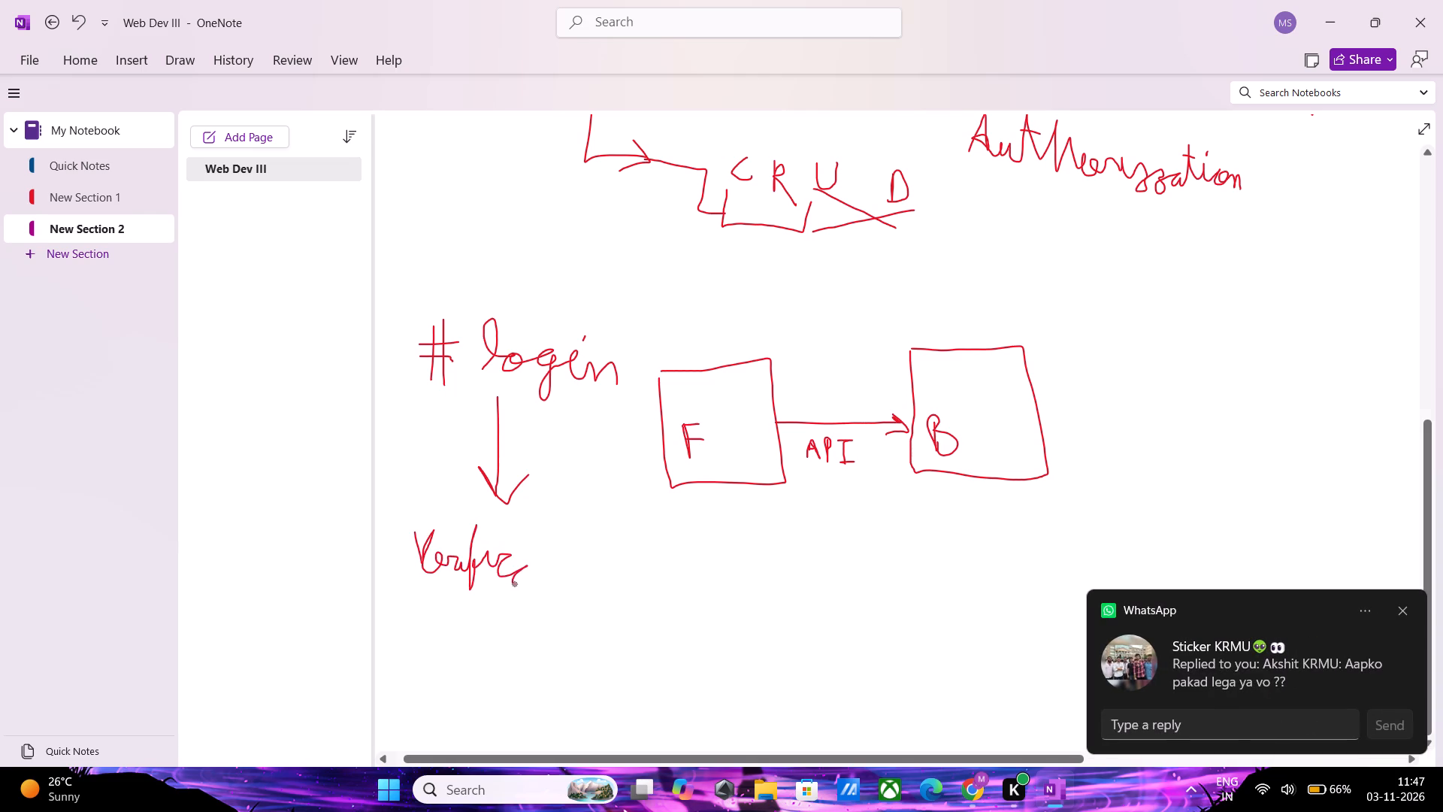
pyautogui.moveTo(515, 584); pyautogui.dragTo(578, 580)
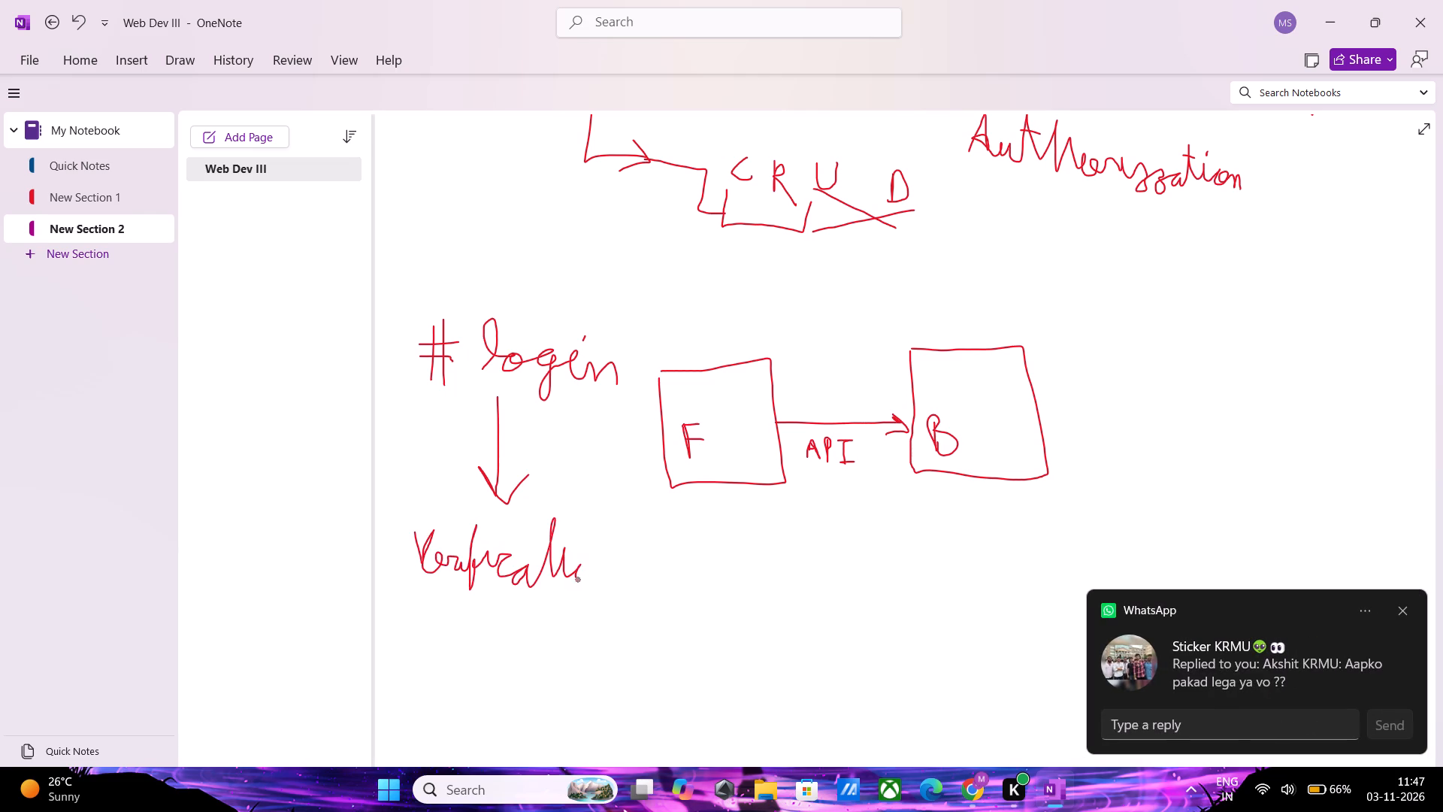
pyautogui.moveTo(578, 580); pyautogui.dragTo(632, 591)
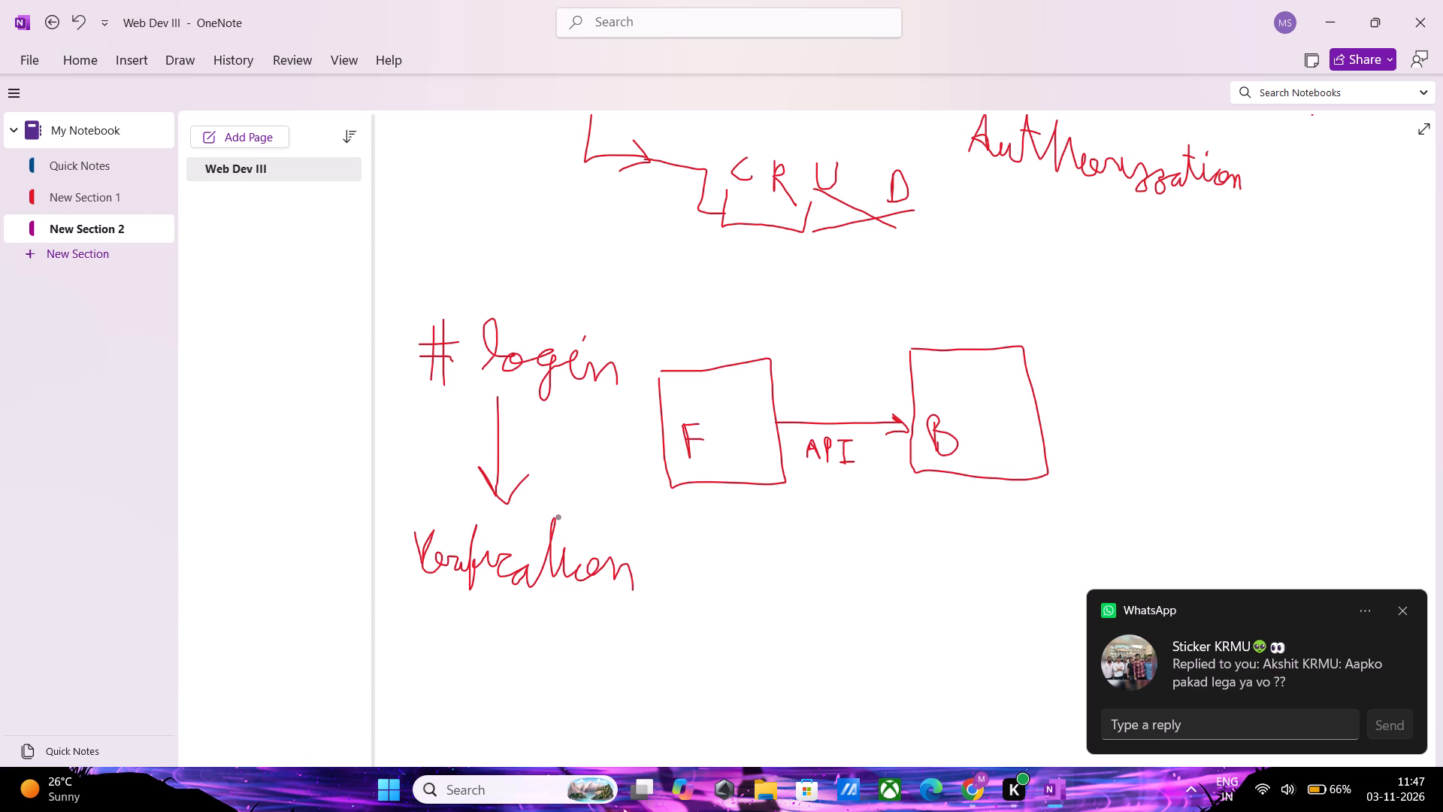
pyautogui.click(565, 532)
pyautogui.moveTo(544, 535); pyautogui.dragTo(558, 543)
pyautogui.click(488, 543)
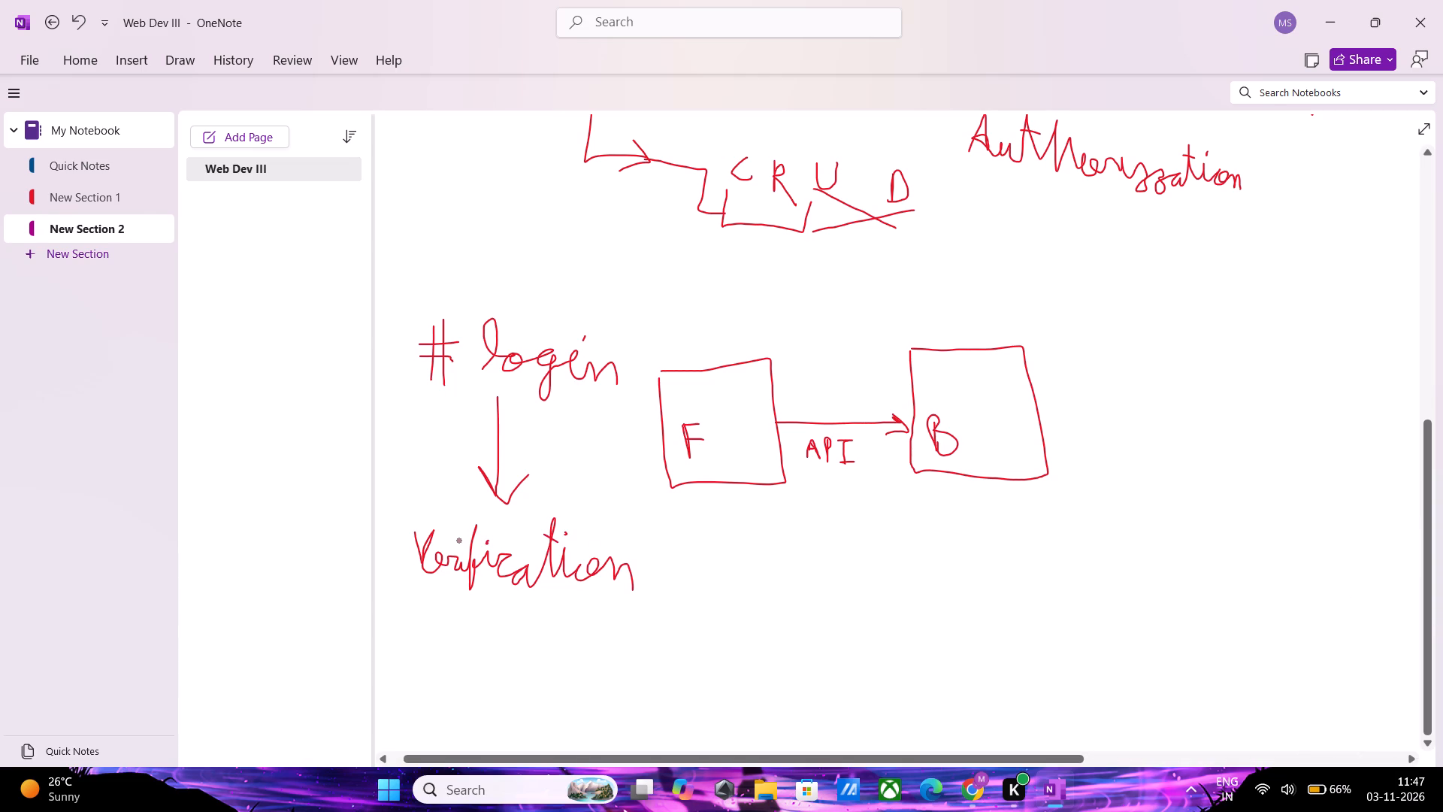
pyautogui.click(460, 541)
pyautogui.moveTo(496, 562); pyautogui.dragTo(504, 558)
pyautogui.moveTo(504, 558); pyautogui.dragTo(518, 548)
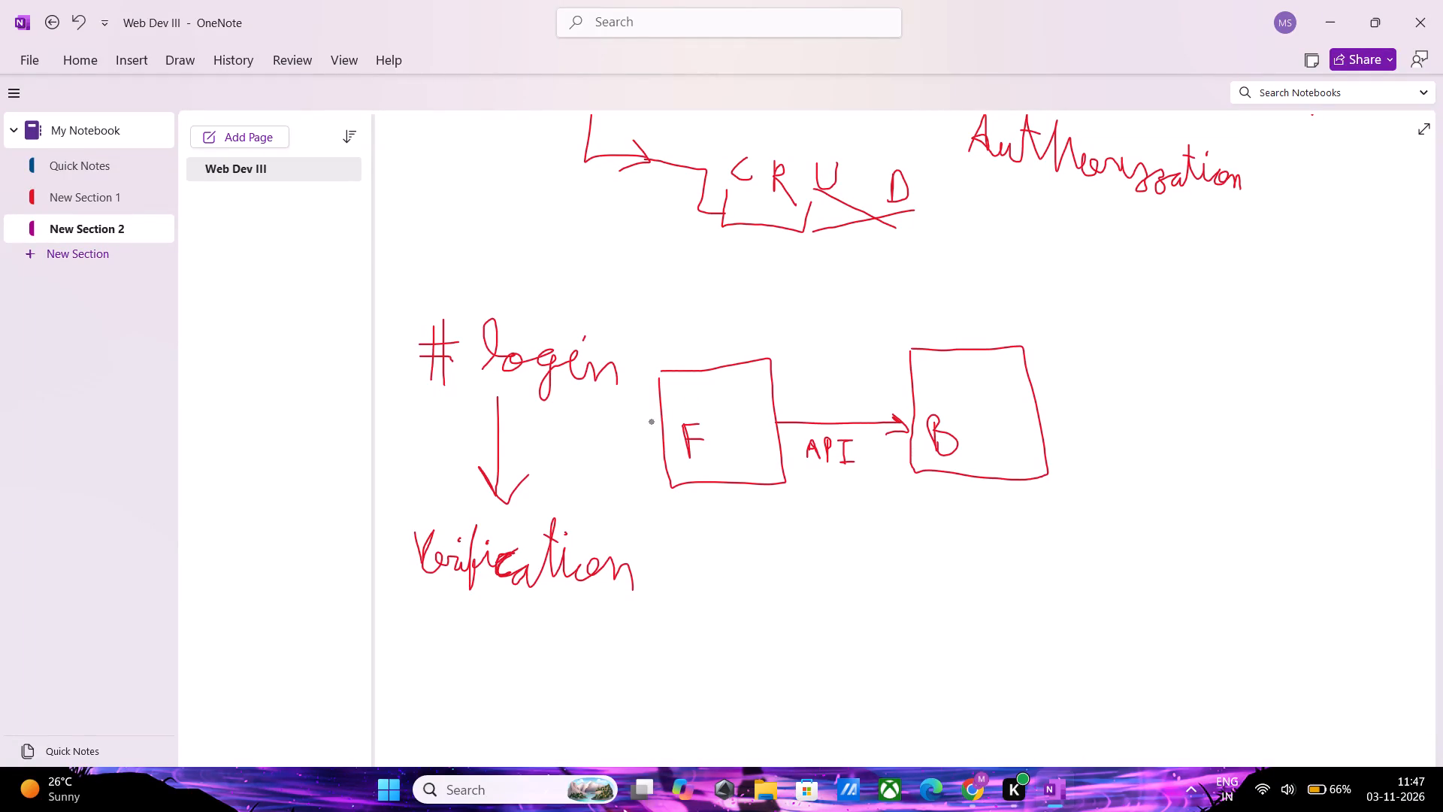
# Add a text note above the API arrow with "Email," and "Password" on separate lines inside curly braces.
pyautogui.click(185, 62)
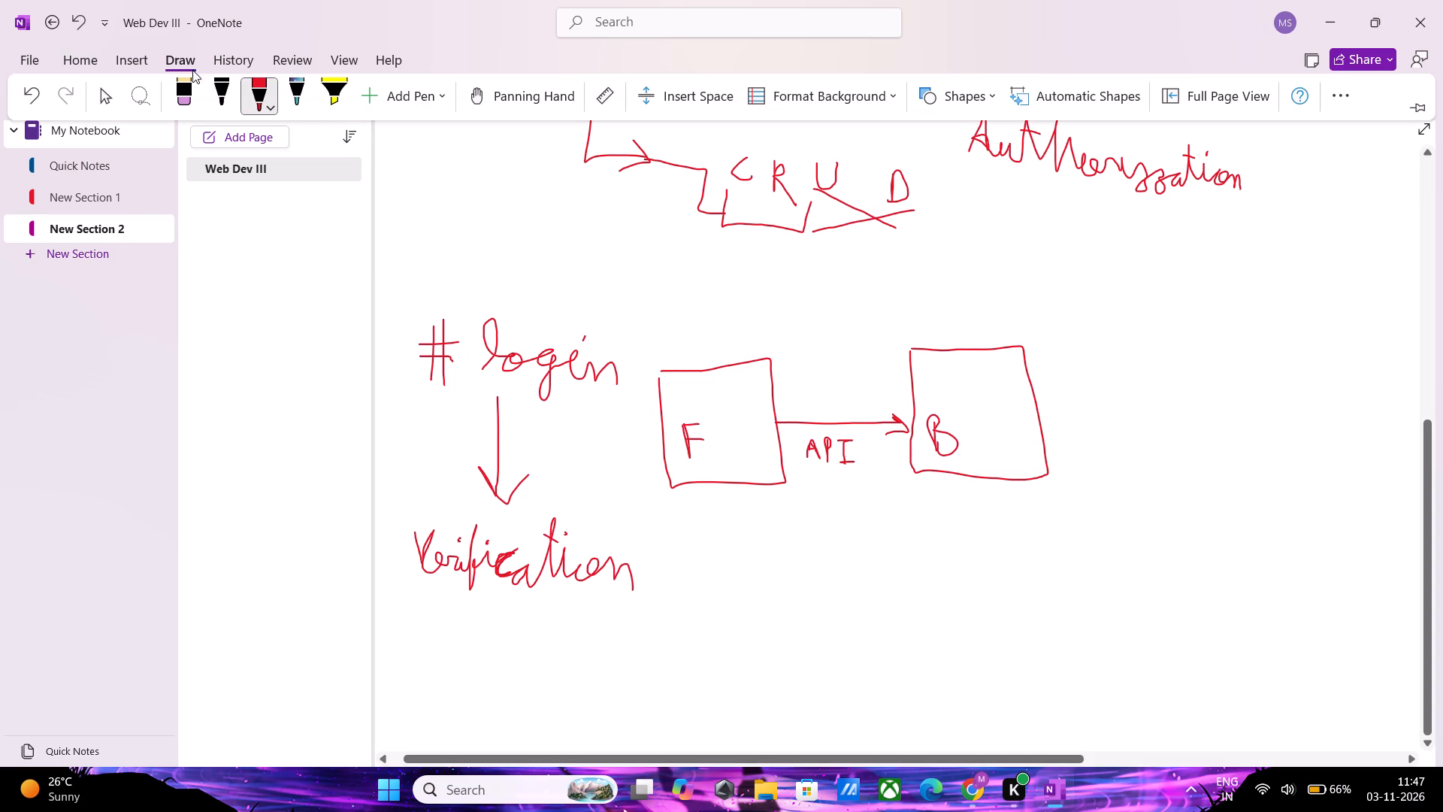
pyautogui.click(90, 91)
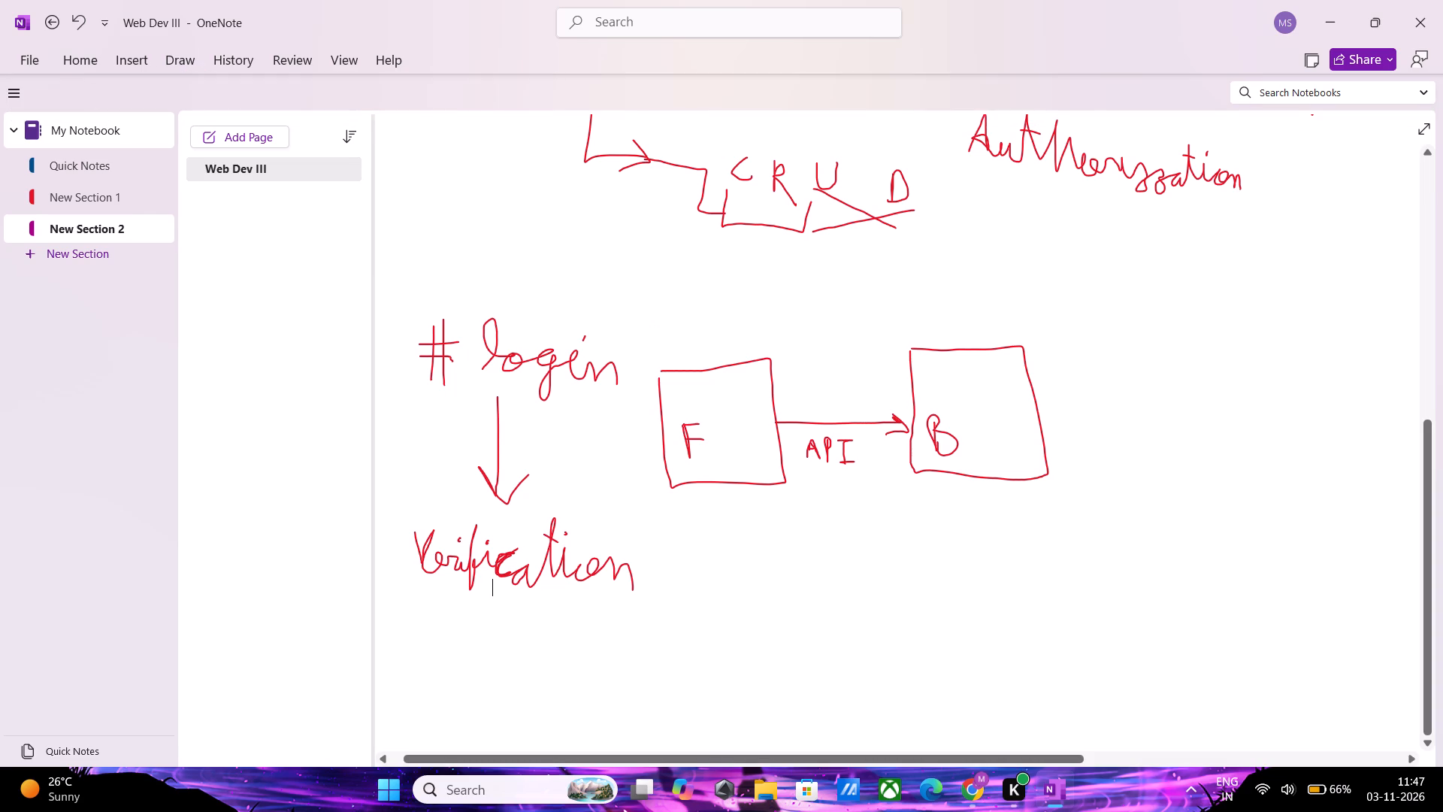
pyautogui.click(781, 377)
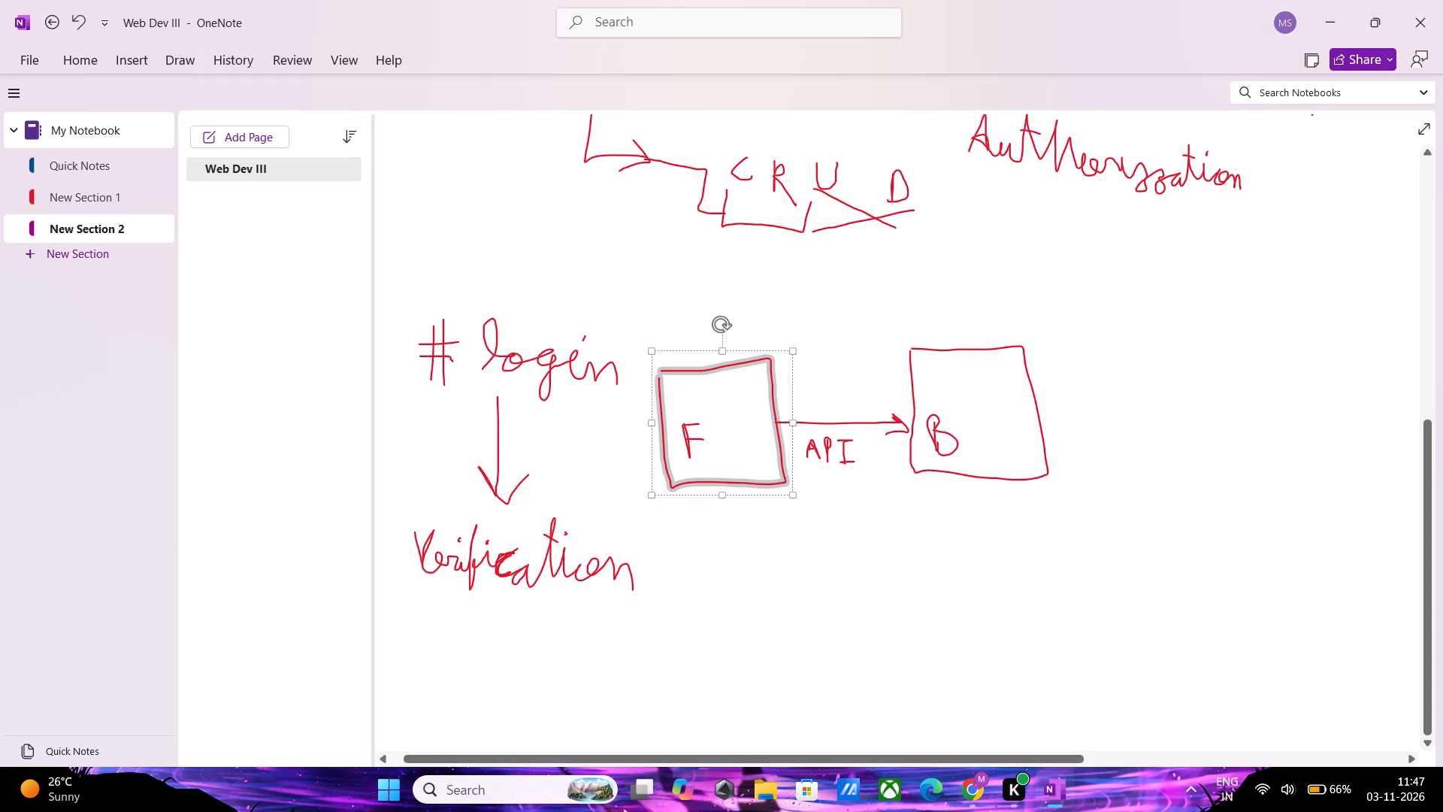
pyautogui.click(812, 360)
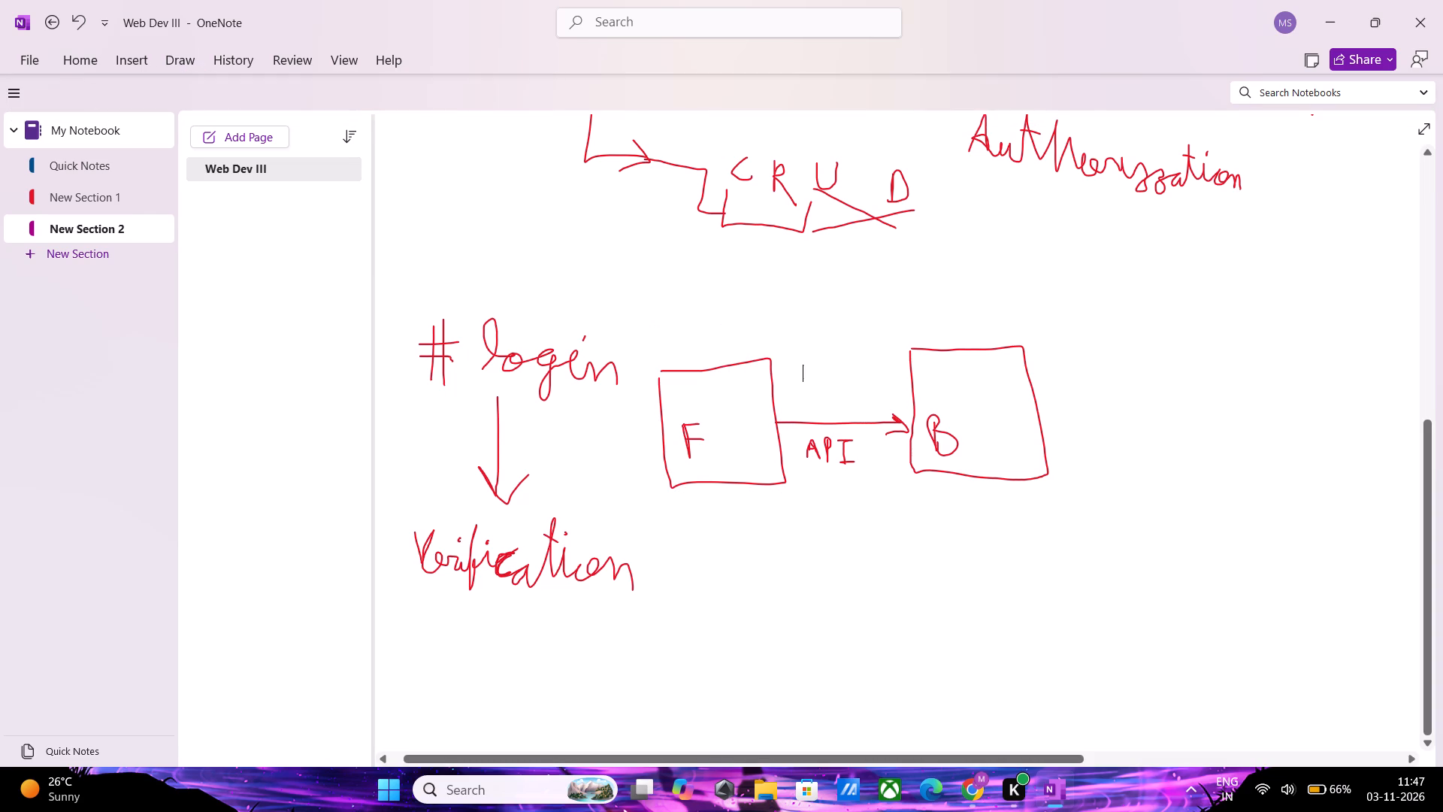
pyautogui.write('{}')
pyautogui.press('Return')
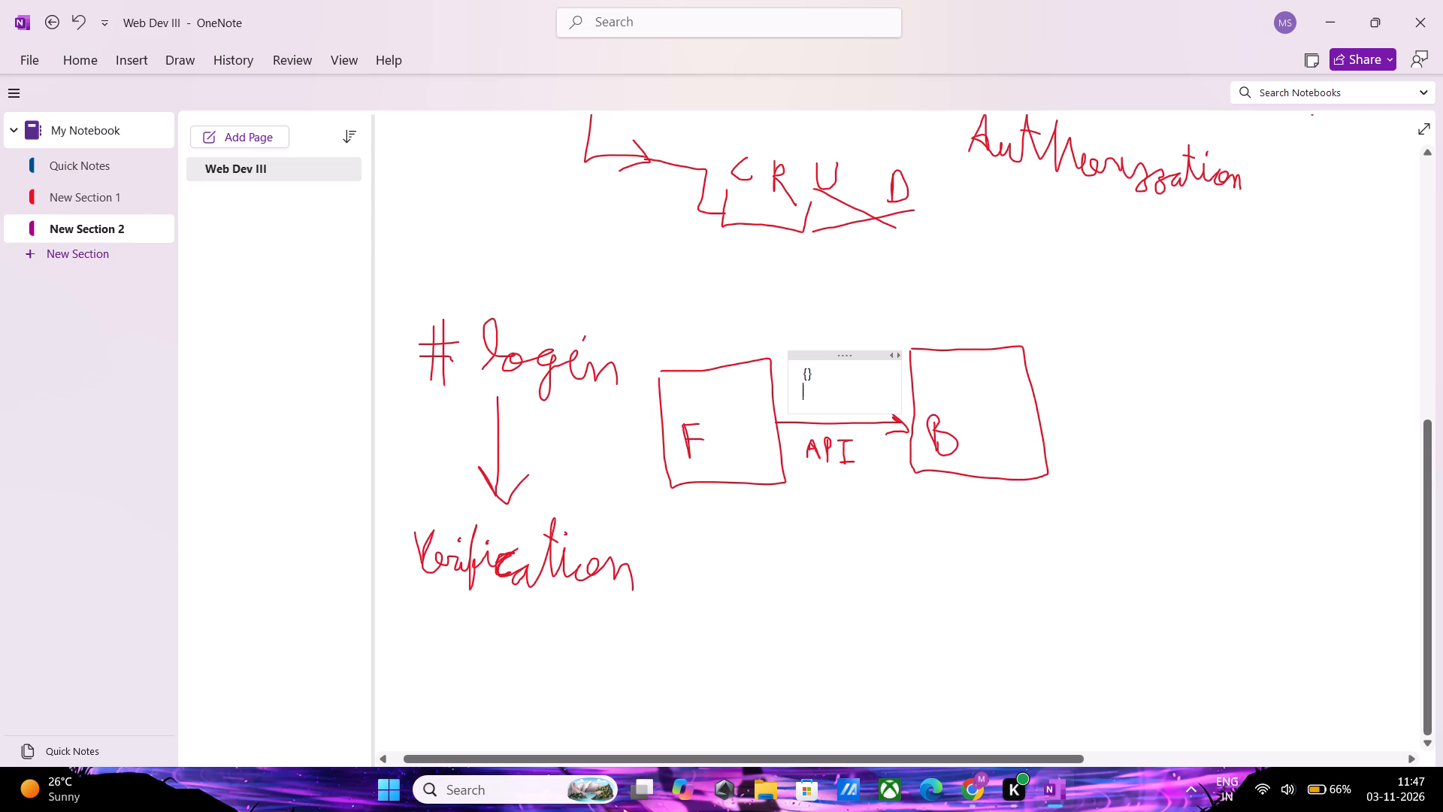
pyautogui.press('Up')
pyautogui.press('Right')
pyautogui.press('\\')
pyautogui.press('Return')
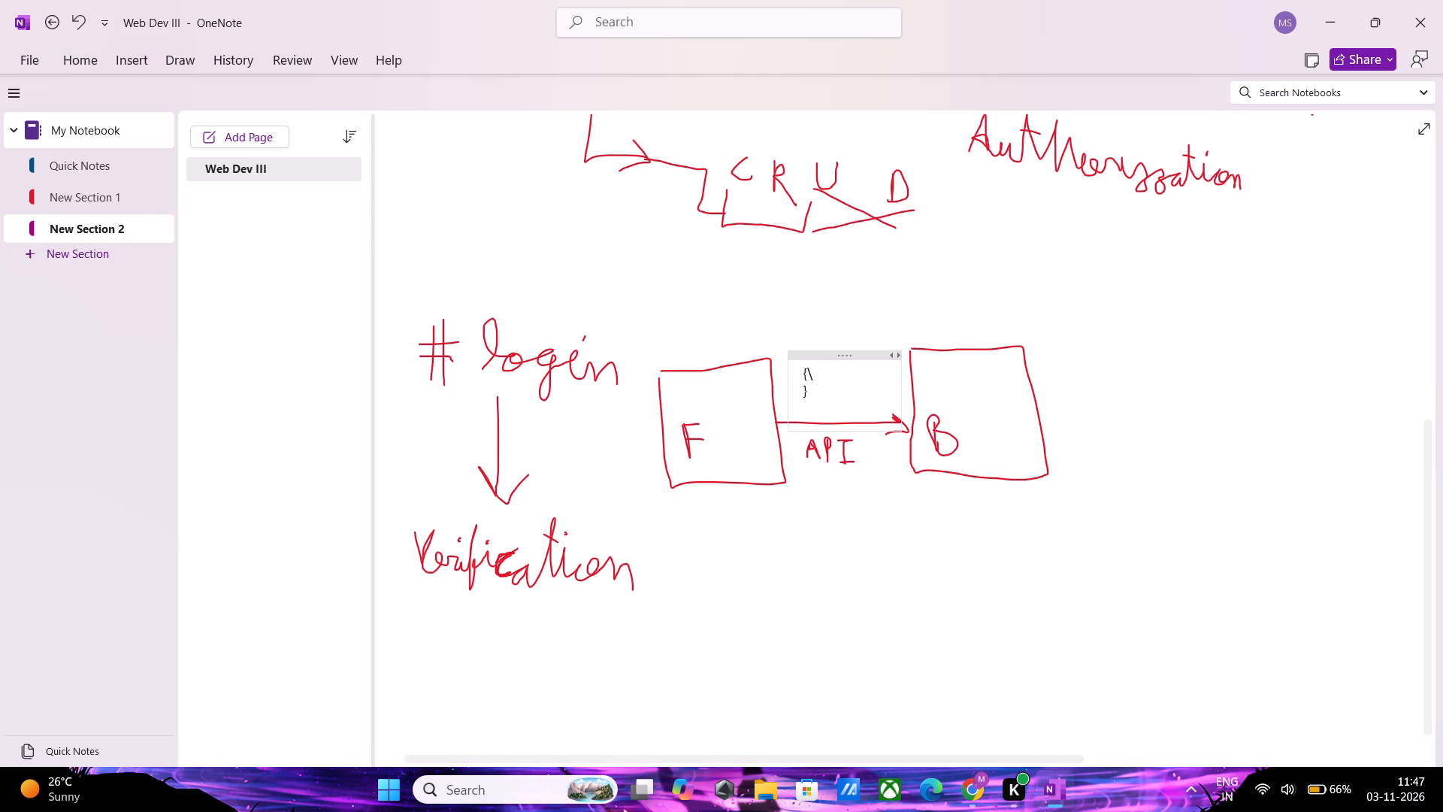
# Fill the text note above the API arrow with "Email," and "Password" on separate lines between the curly braces, removing the stray backslash.
pyautogui.click(833, 368)
pyautogui.press('BackSpace')
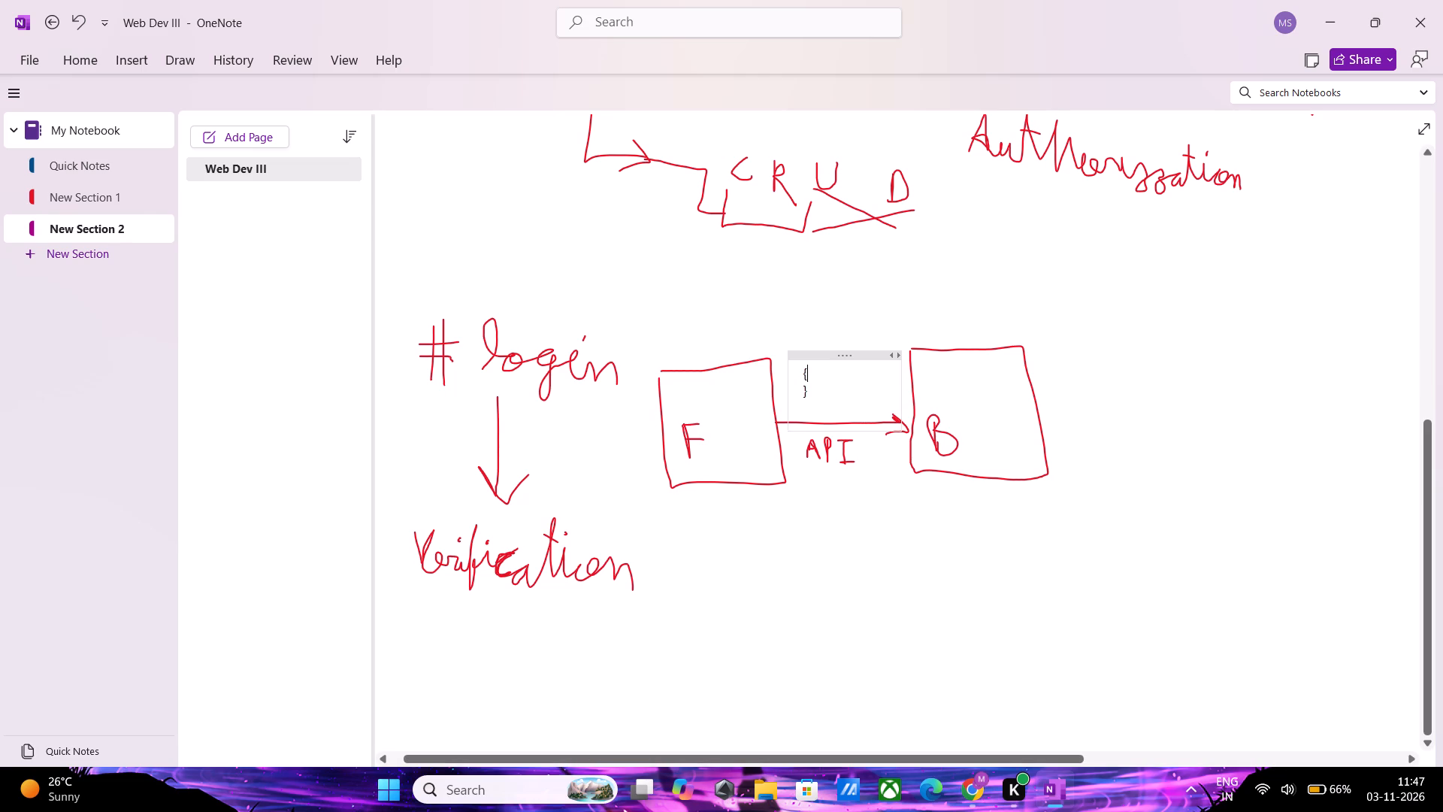
pyautogui.press('Return')
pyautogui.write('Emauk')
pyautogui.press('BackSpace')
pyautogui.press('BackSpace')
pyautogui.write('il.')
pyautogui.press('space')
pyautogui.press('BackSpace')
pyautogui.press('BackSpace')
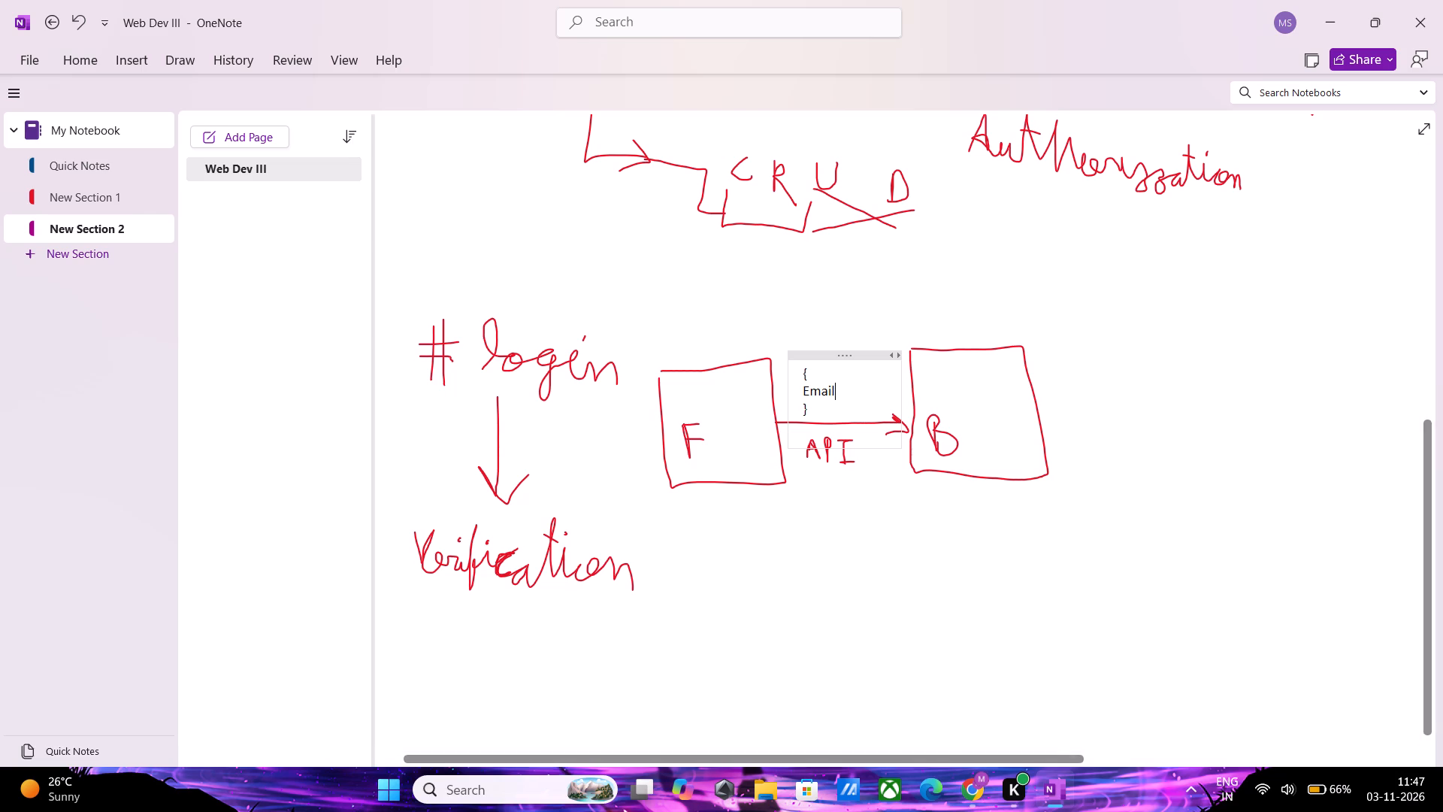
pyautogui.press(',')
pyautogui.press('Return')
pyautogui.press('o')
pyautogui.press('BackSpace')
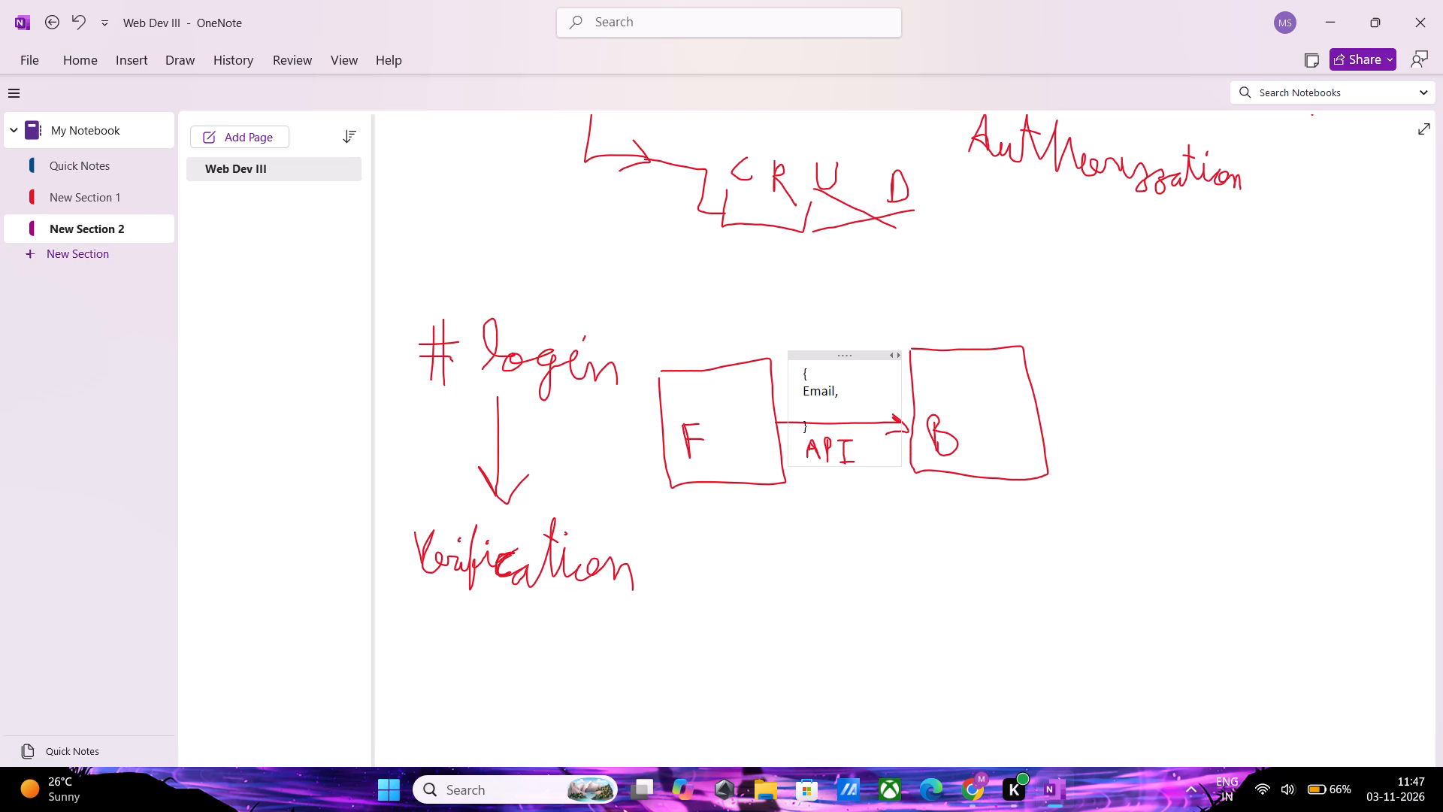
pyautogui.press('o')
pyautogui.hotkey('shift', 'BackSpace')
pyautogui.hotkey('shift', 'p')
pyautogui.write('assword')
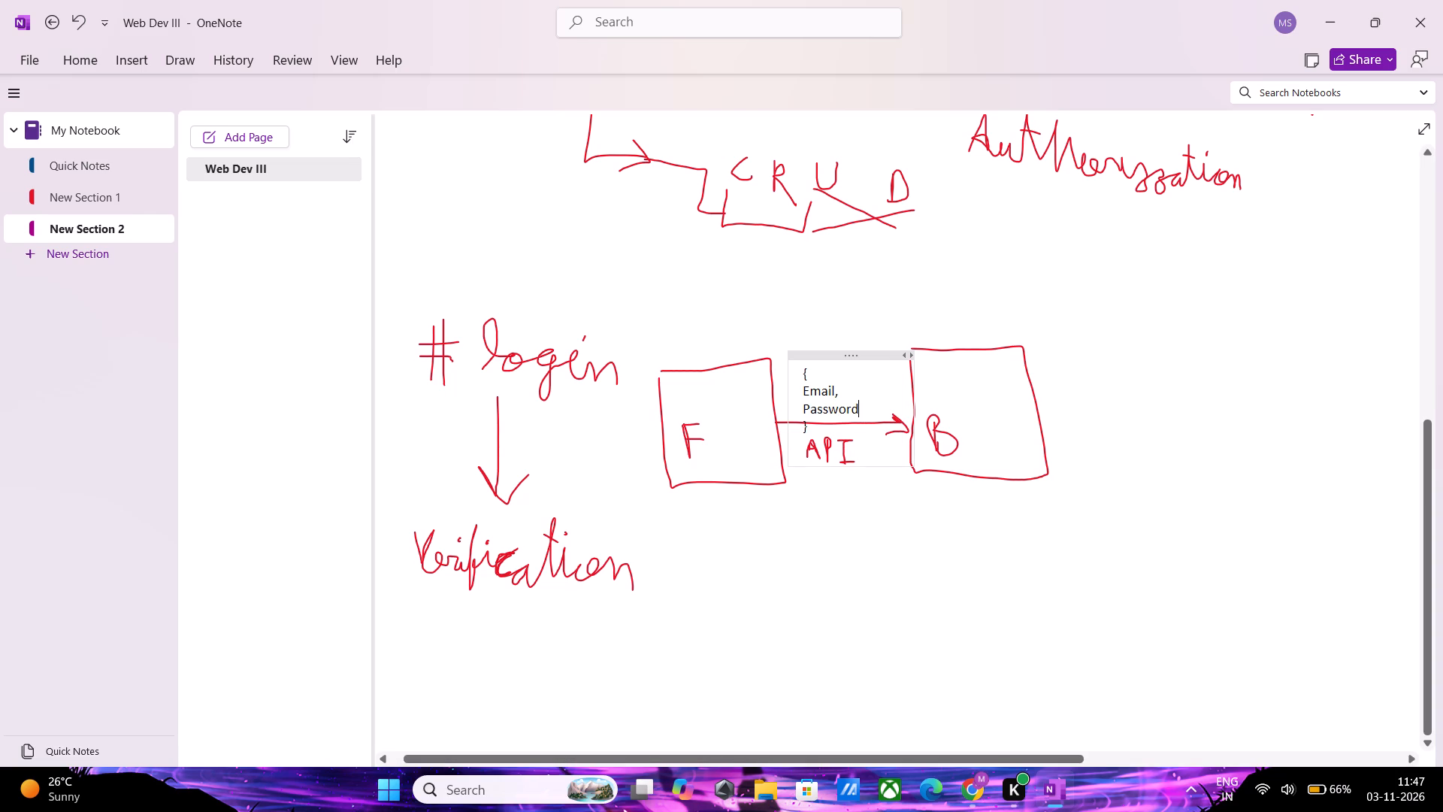
# Move the email and password note slightly upward so its closing brace clears the API arrow.
pyautogui.click(1159, 471)
pyautogui.click(852, 393)
pyautogui.moveTo(821, 356); pyautogui.dragTo(815, 338)
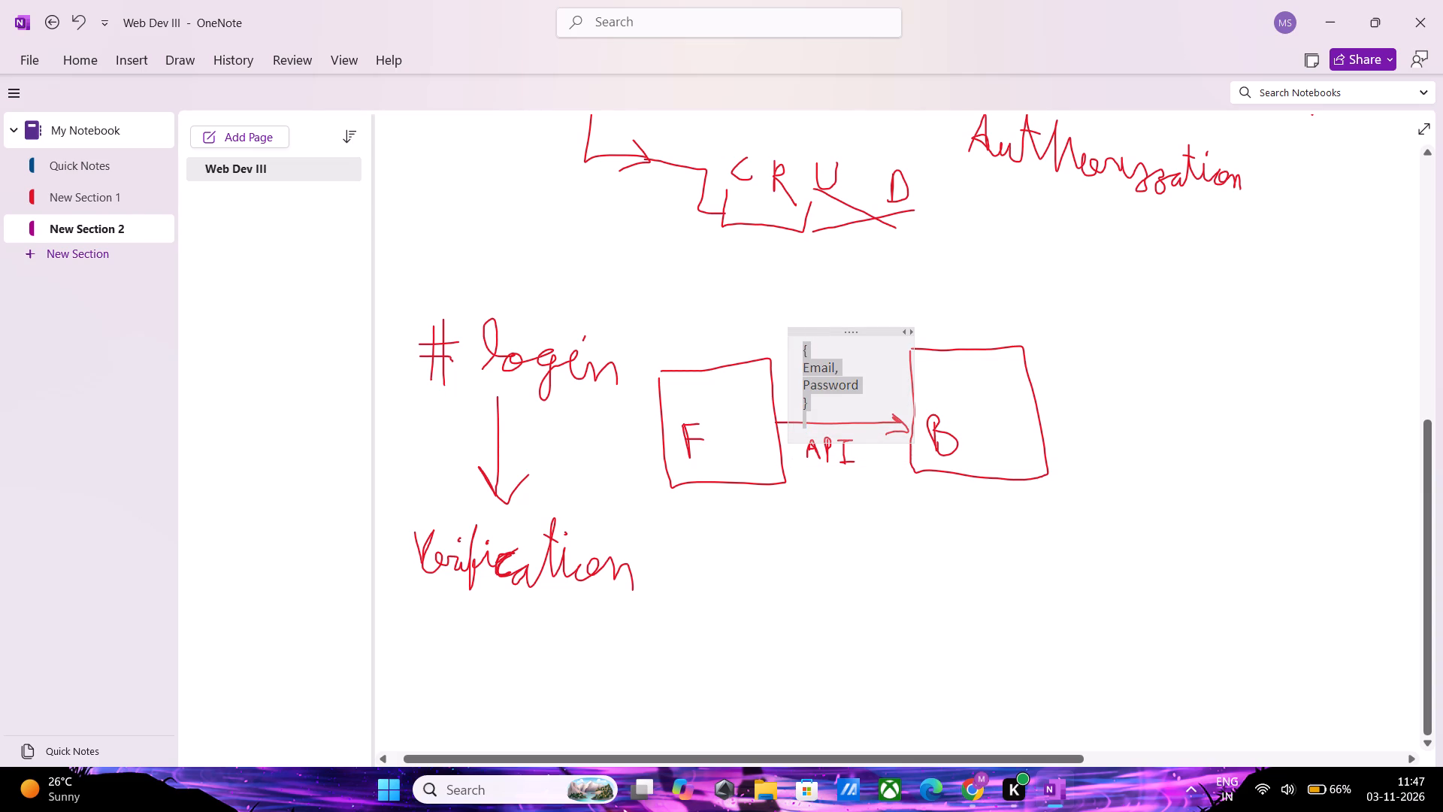
pyautogui.click(1124, 452)
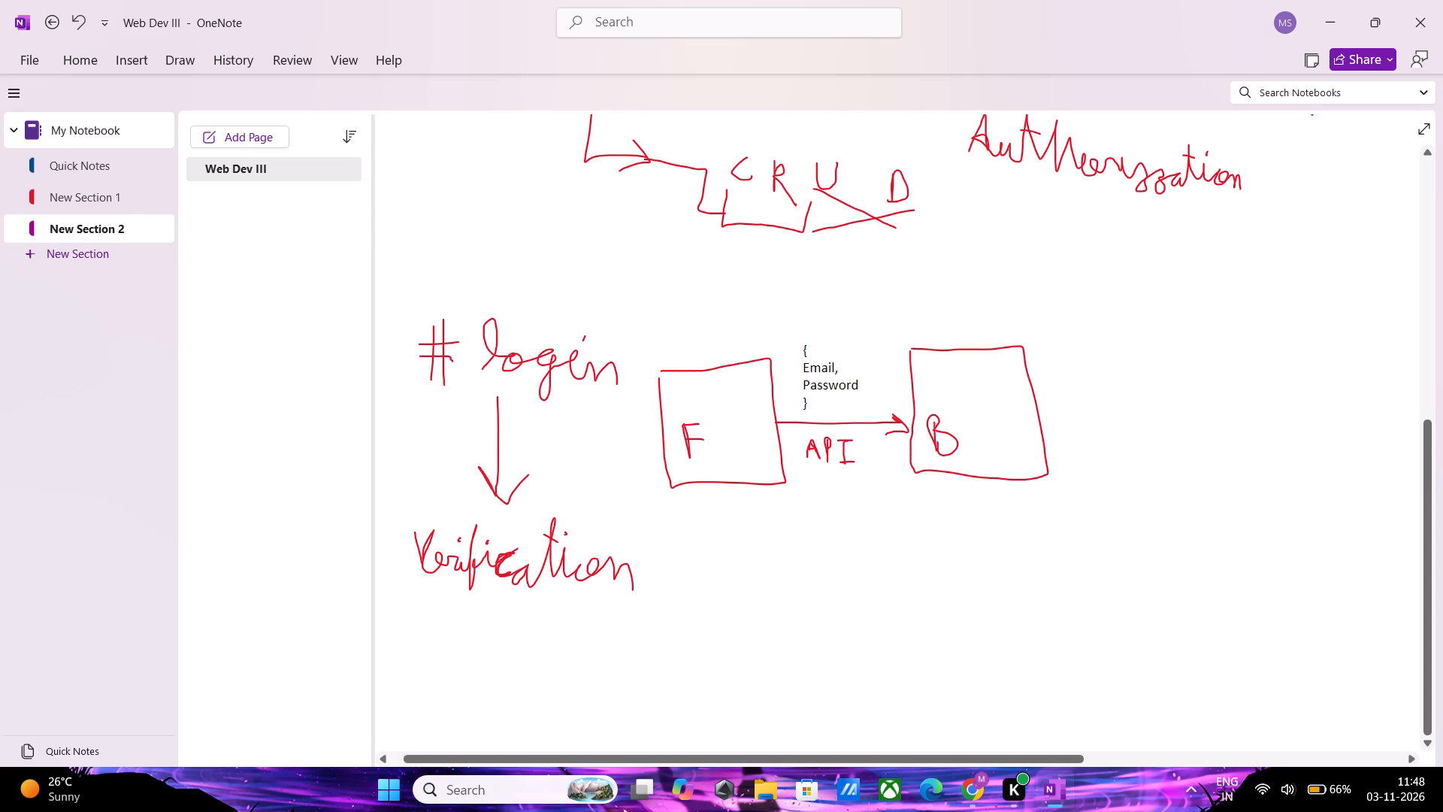
# Draw a new box in red pen on the far side of the "B" box and start handwriting inside its upper corner.
pyautogui.click(181, 58)
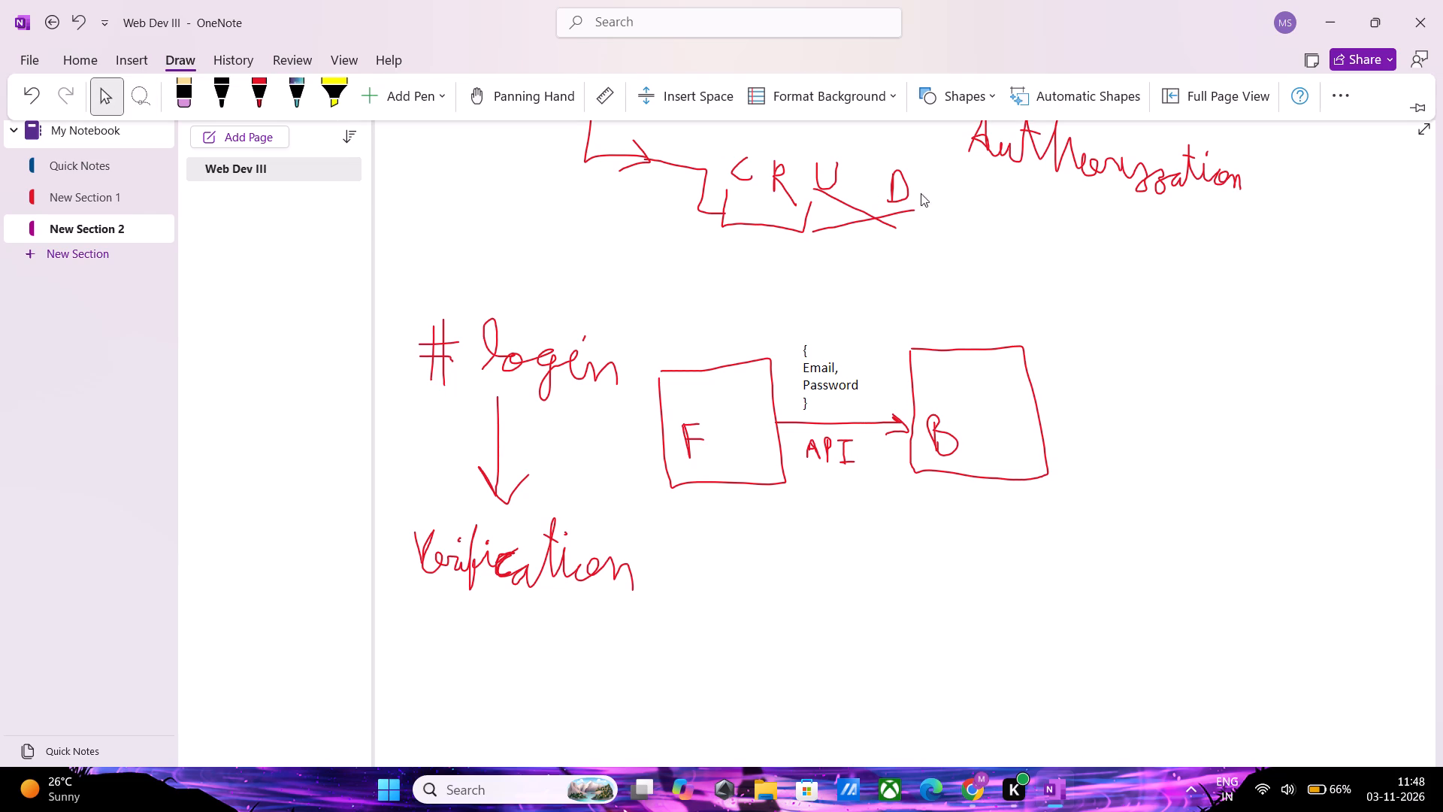
pyautogui.click(1416, 111)
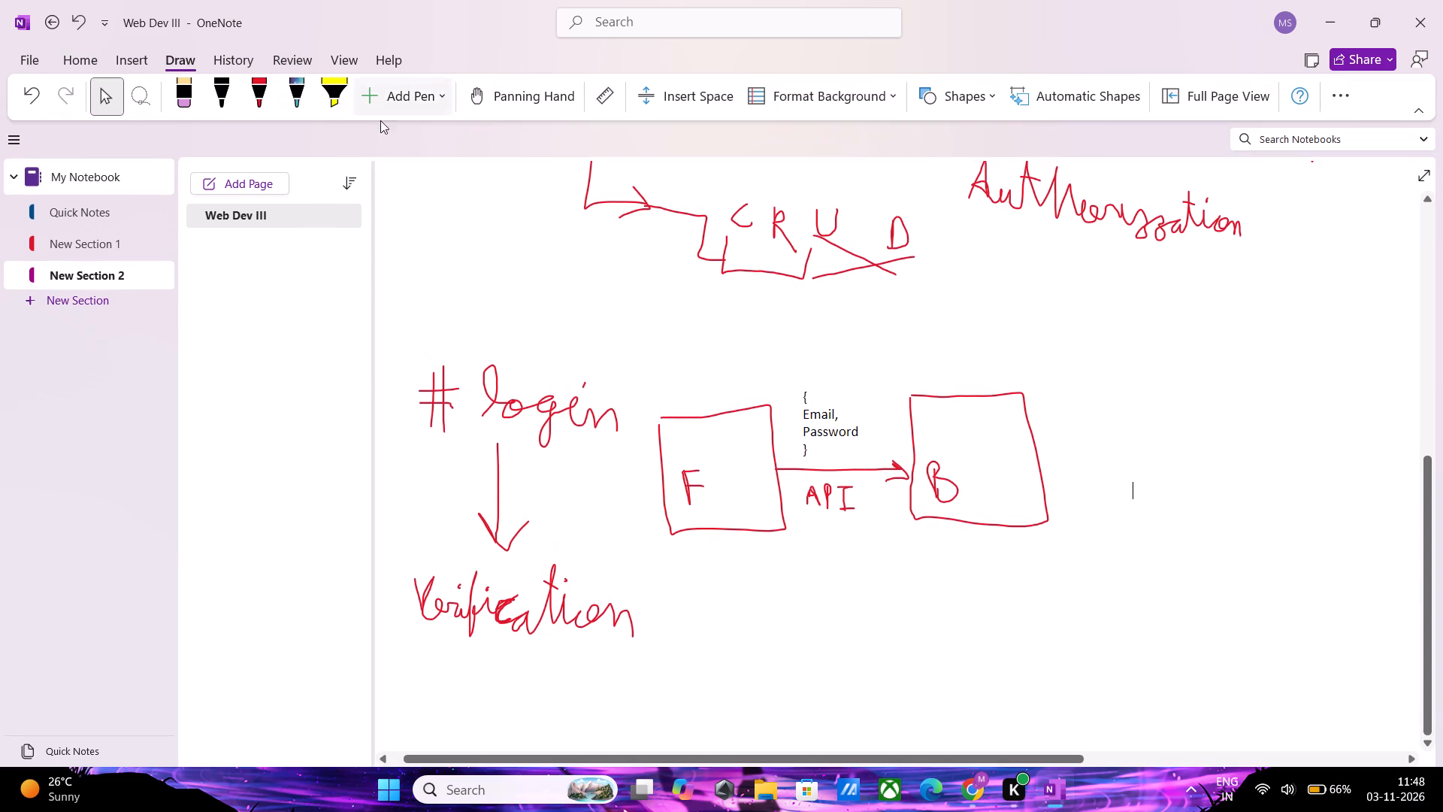
pyautogui.click(260, 91)
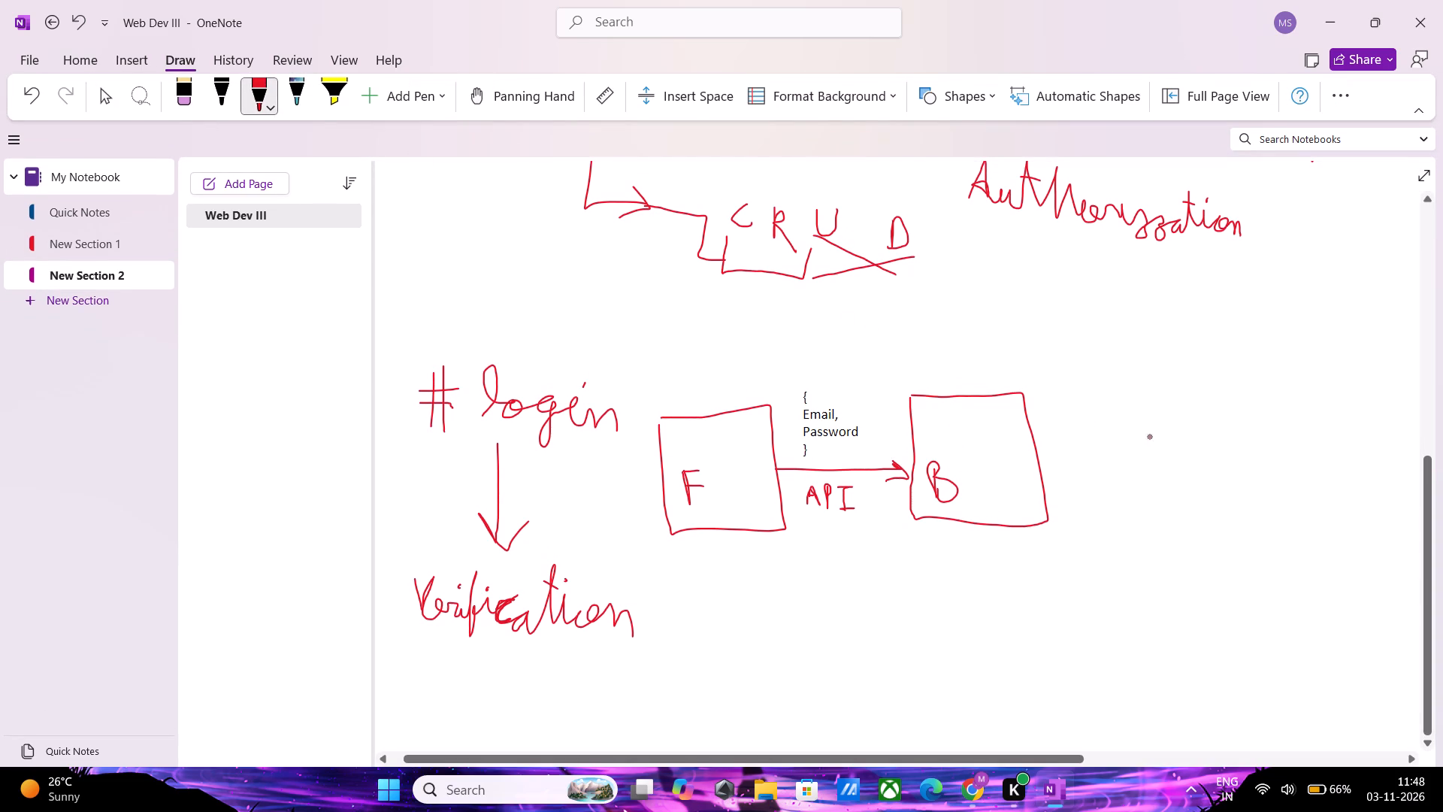
pyautogui.moveTo(1165, 414); pyautogui.dragTo(1182, 534)
pyautogui.moveTo(1182, 534); pyautogui.dragTo(1168, 427)
pyautogui.moveTo(1183, 423); pyautogui.dragTo(1184, 450)
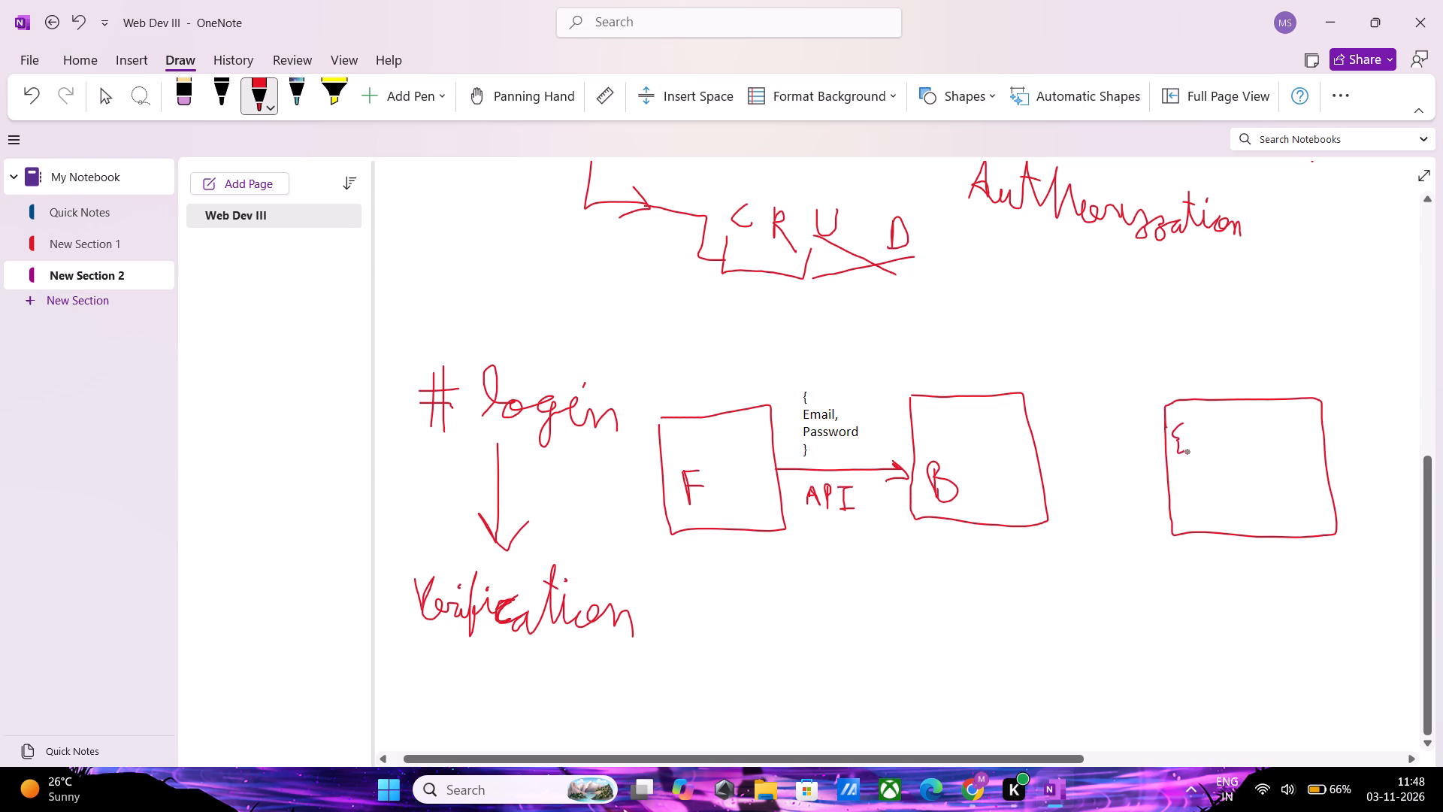
# Handwrite "U" and "P" below the opening brace in the third box and finish with a closing brace.
pyautogui.click(1198, 457)
pyautogui.click(1203, 479)
pyautogui.moveTo(1217, 496); pyautogui.dragTo(1215, 517)
pyautogui.moveTo(1215, 517); pyautogui.dragTo(1212, 520)
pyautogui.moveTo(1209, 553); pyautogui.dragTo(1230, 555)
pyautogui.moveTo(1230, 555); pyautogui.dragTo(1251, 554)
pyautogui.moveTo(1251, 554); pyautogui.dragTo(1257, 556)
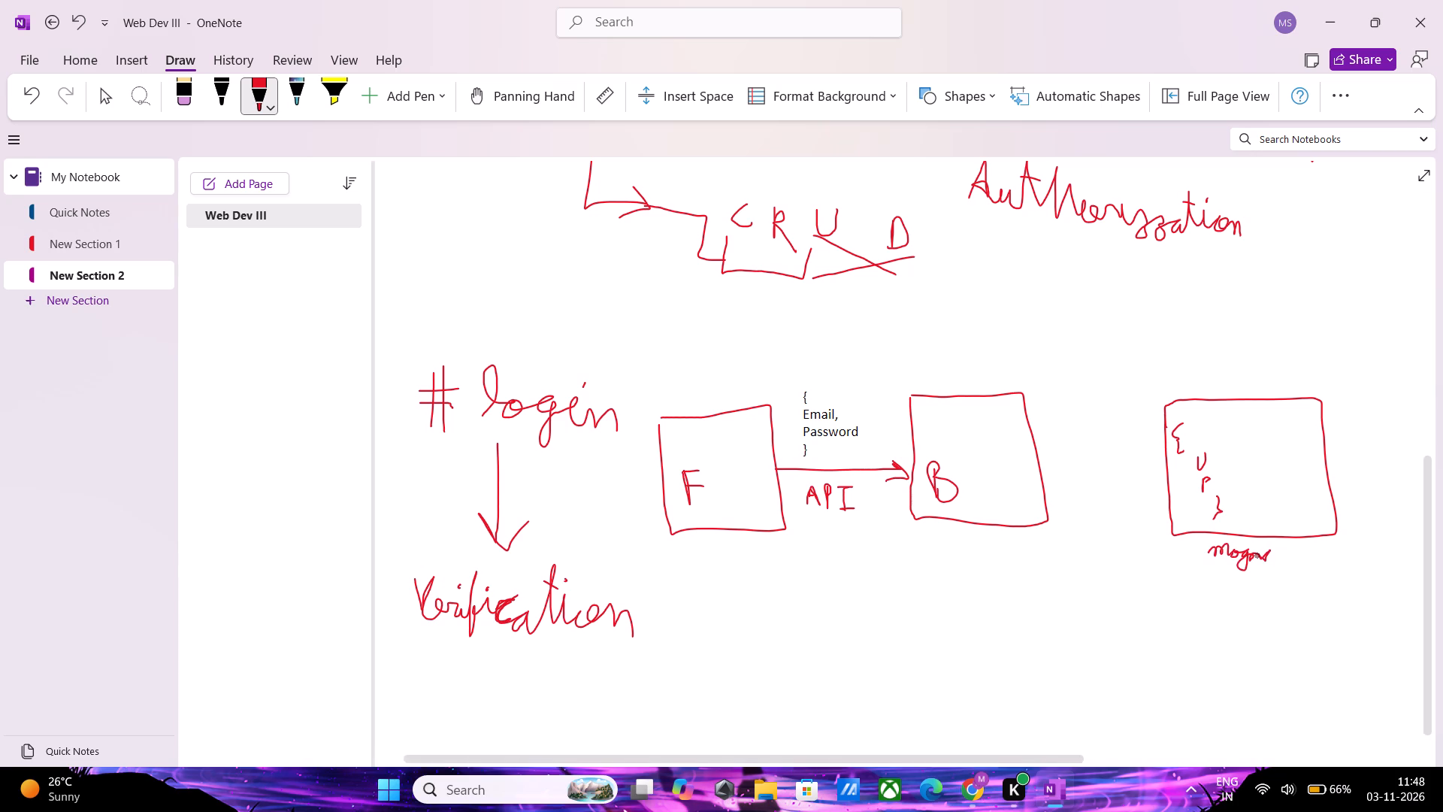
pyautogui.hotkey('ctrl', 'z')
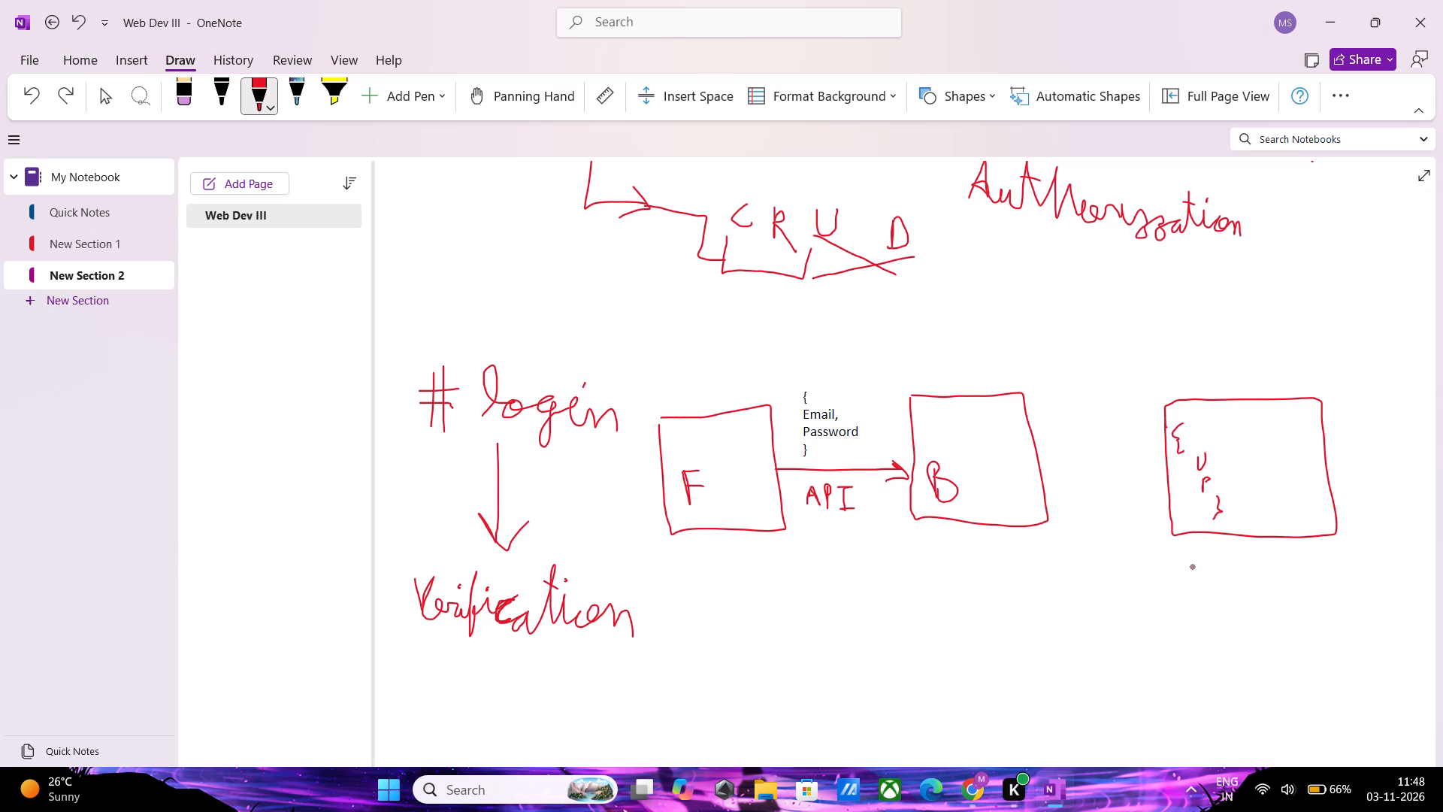
# Handwrite the label "mongo" beneath the third box.
pyautogui.moveTo(1193, 567); pyautogui.dragTo(1224, 565)
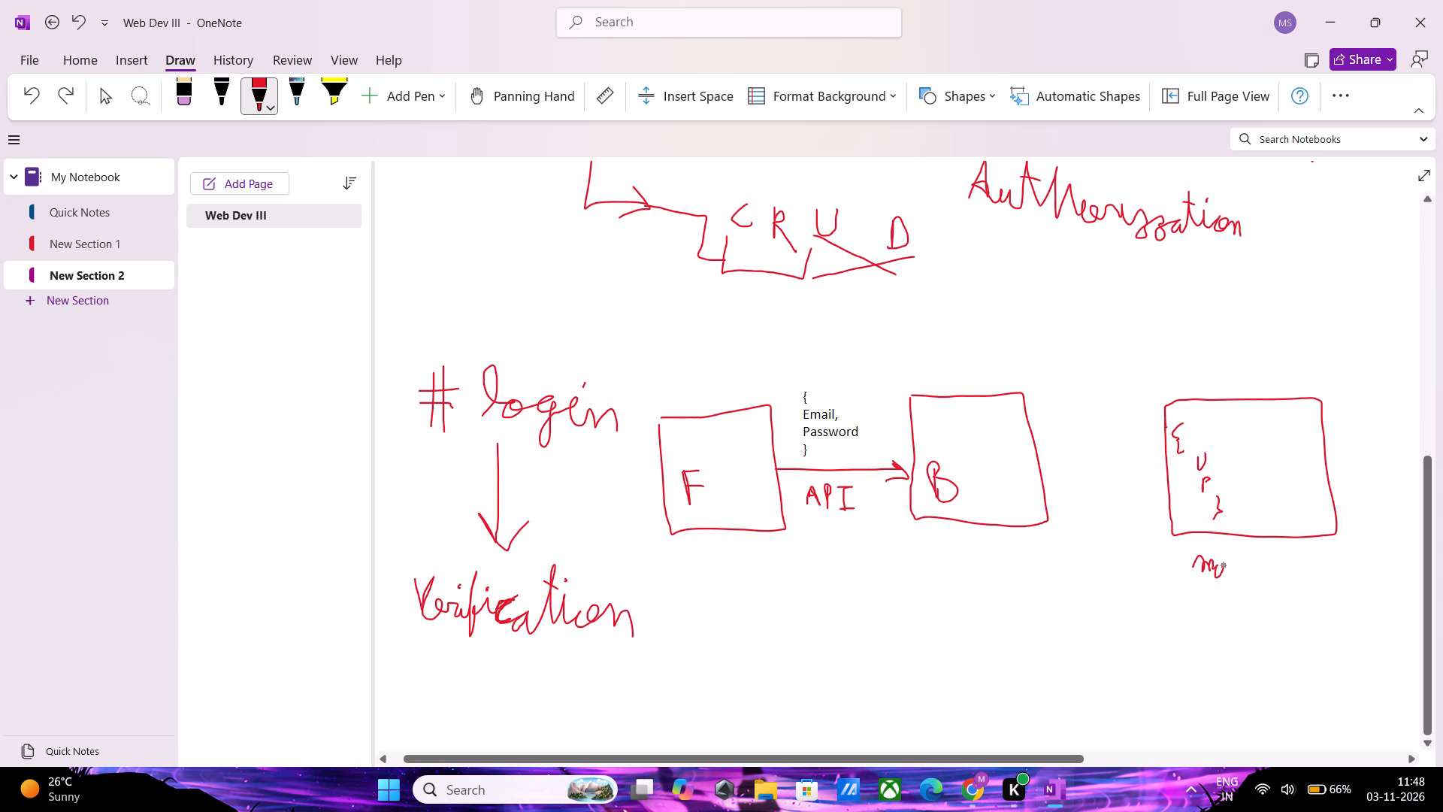
pyautogui.moveTo(1224, 565); pyautogui.dragTo(1245, 590)
pyautogui.moveTo(1245, 590); pyautogui.dragTo(1289, 571)
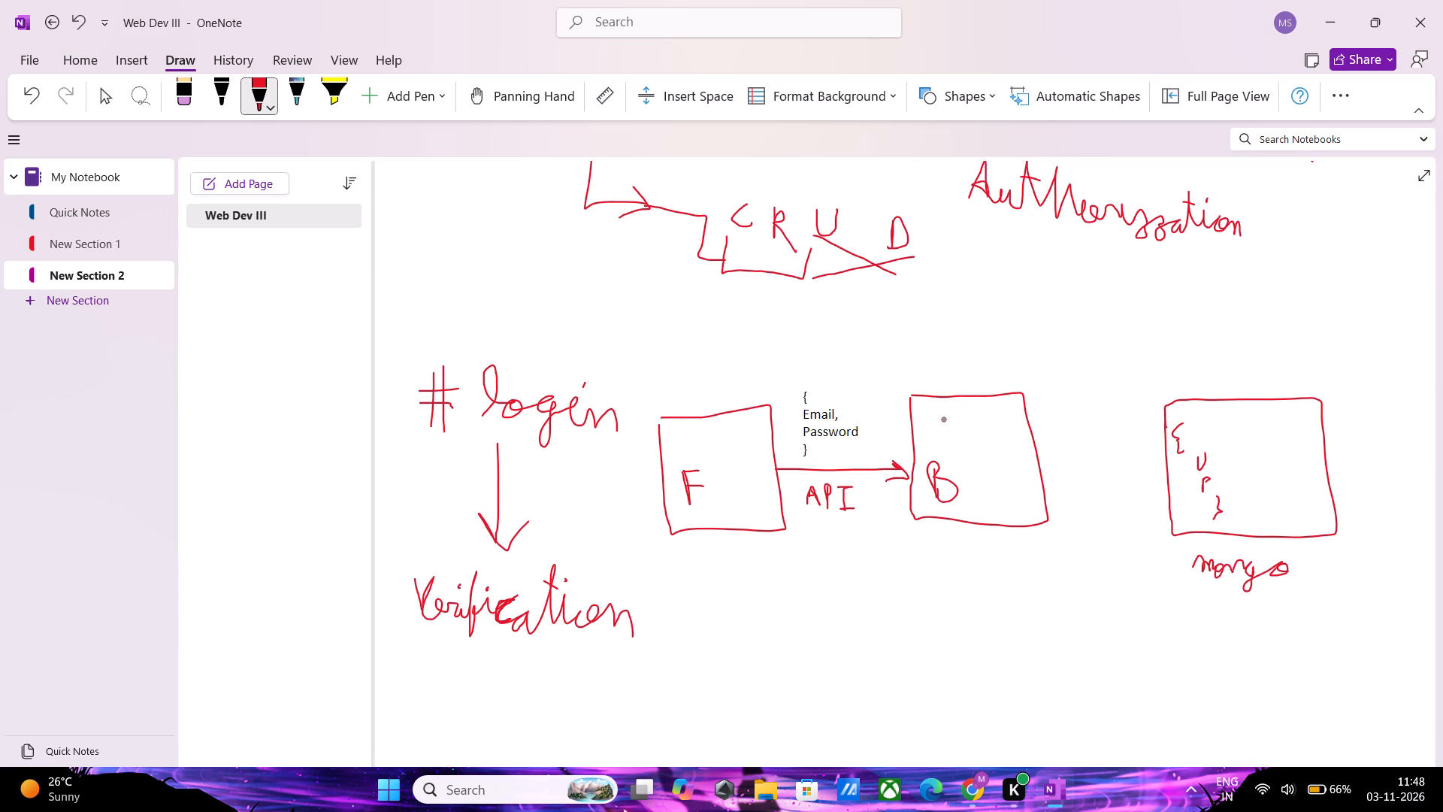
# Draw an arrow from the mongo box to the B box, drop a line down from it, and handwrite "checks" beneath.
pyautogui.moveTo(1169, 462); pyautogui.dragTo(1040, 454)
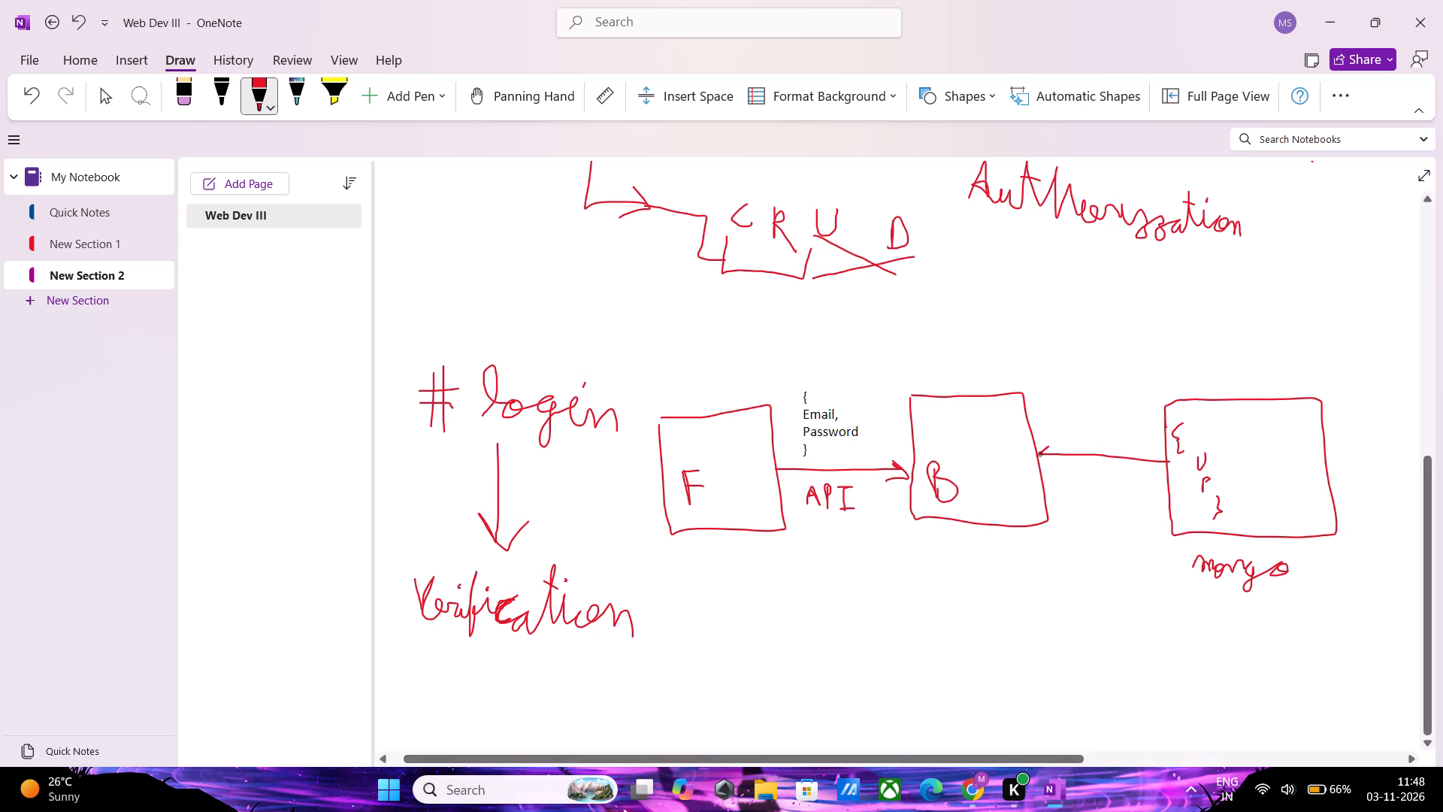
pyautogui.moveTo(1040, 454); pyautogui.dragTo(1052, 464)
pyautogui.moveTo(1083, 456); pyautogui.dragTo(1086, 590)
pyautogui.moveTo(1030, 617); pyautogui.dragTo(1046, 607)
pyautogui.moveTo(1046, 607); pyautogui.dragTo(1085, 632)
pyautogui.moveTo(1085, 632); pyautogui.dragTo(1124, 634)
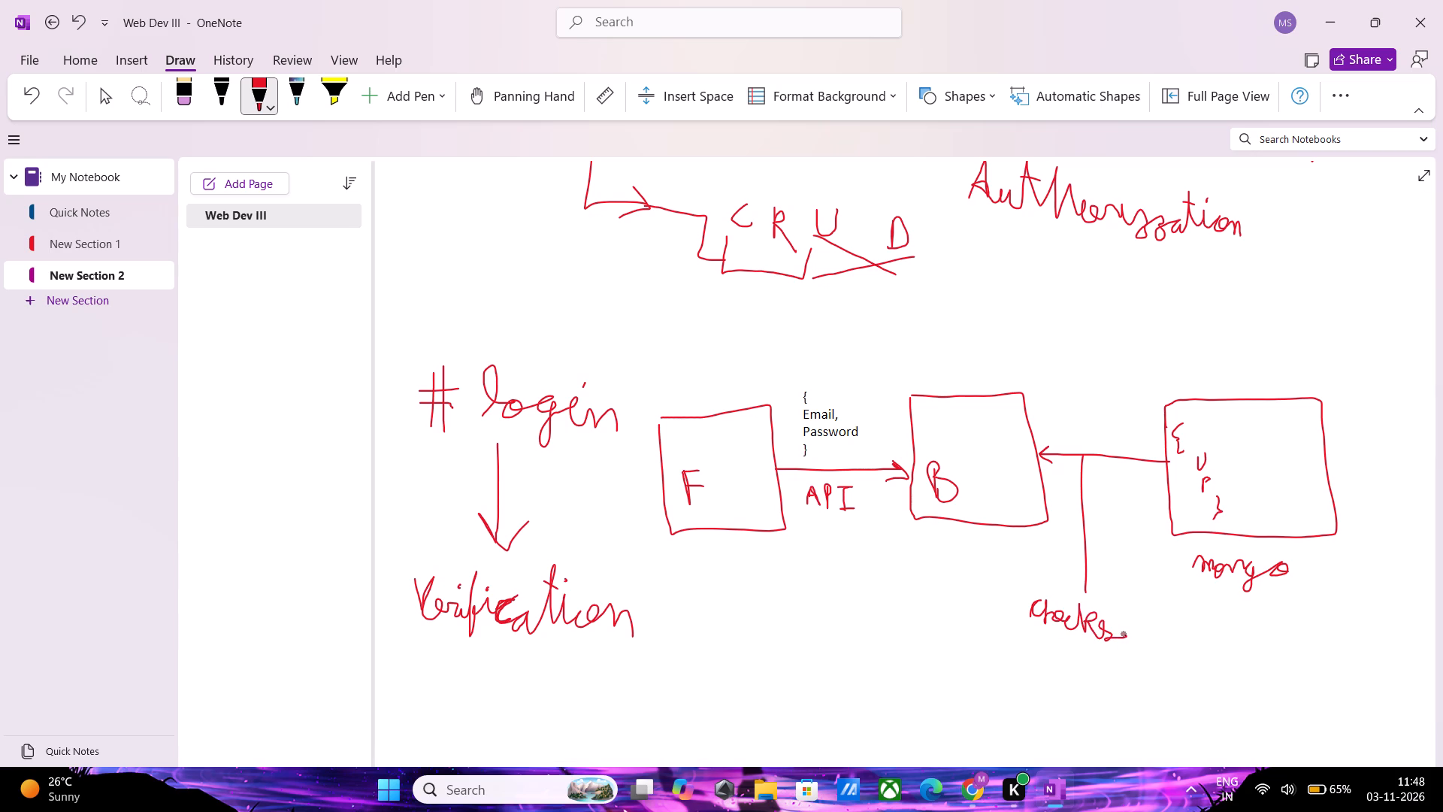
# Handwrite "if exists" below "checks", dotting the i's and crossing the f and t.
pyautogui.moveTo(998, 662); pyautogui.dragTo(998, 677)
pyautogui.click(998, 653)
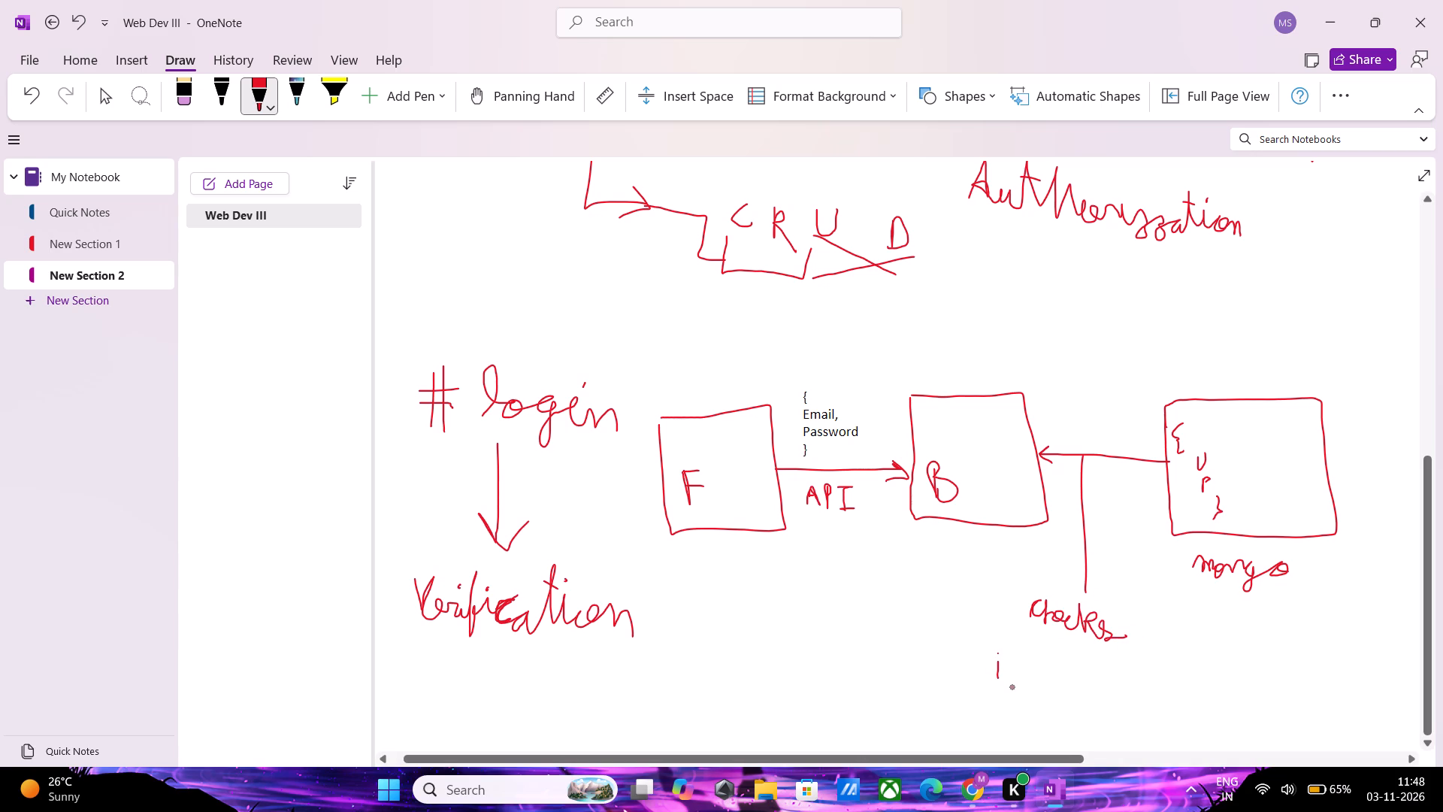
pyautogui.moveTo(1012, 687); pyautogui.dragTo(1021, 656)
pyautogui.moveTo(1009, 667); pyautogui.dragTo(1020, 667)
pyautogui.scroll(-2, 1046, 680)
pyautogui.moveTo(1043, 548); pyautogui.dragTo(1054, 526)
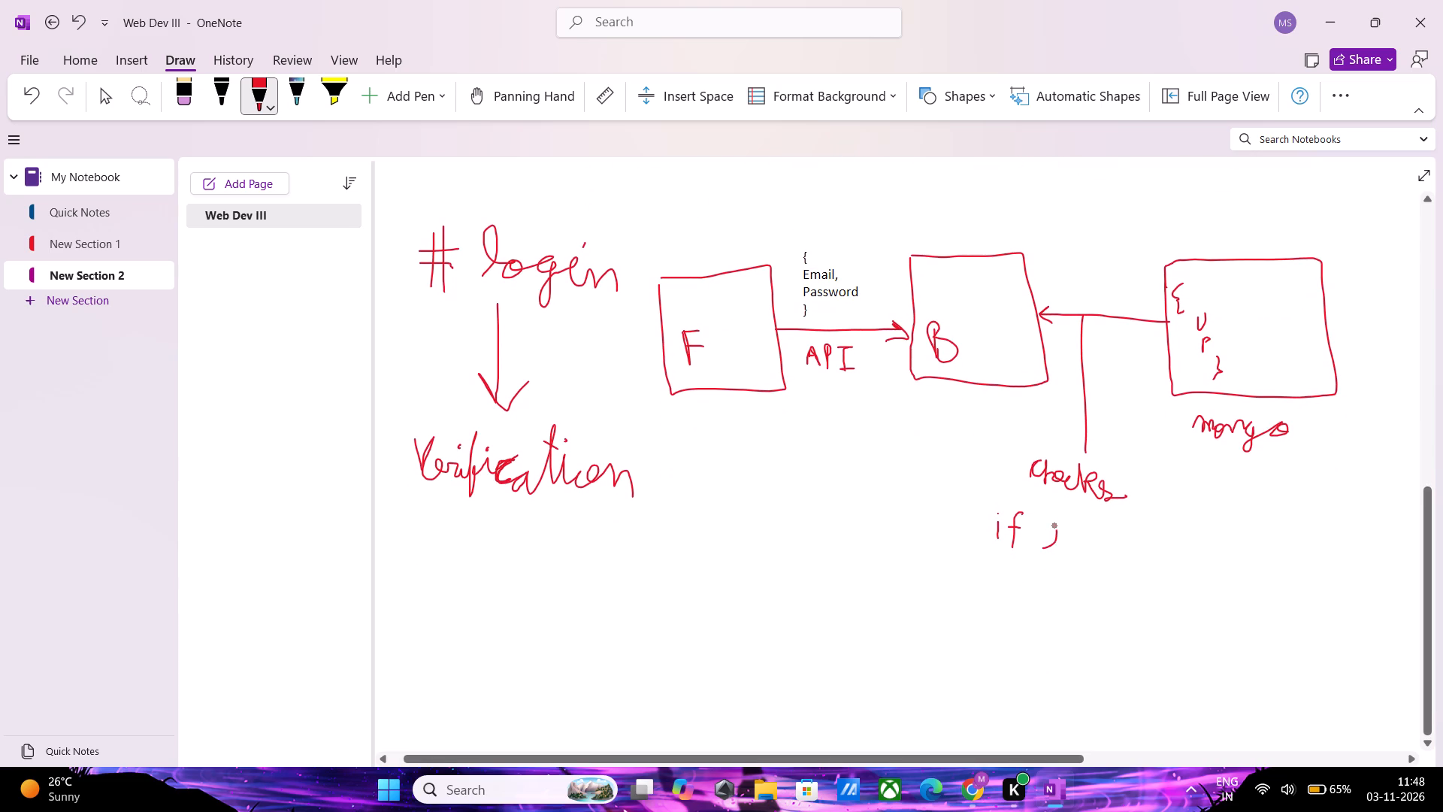
pyautogui.moveTo(1054, 526); pyautogui.dragTo(1091, 553)
pyautogui.moveTo(1091, 553); pyautogui.dragTo(1121, 559)
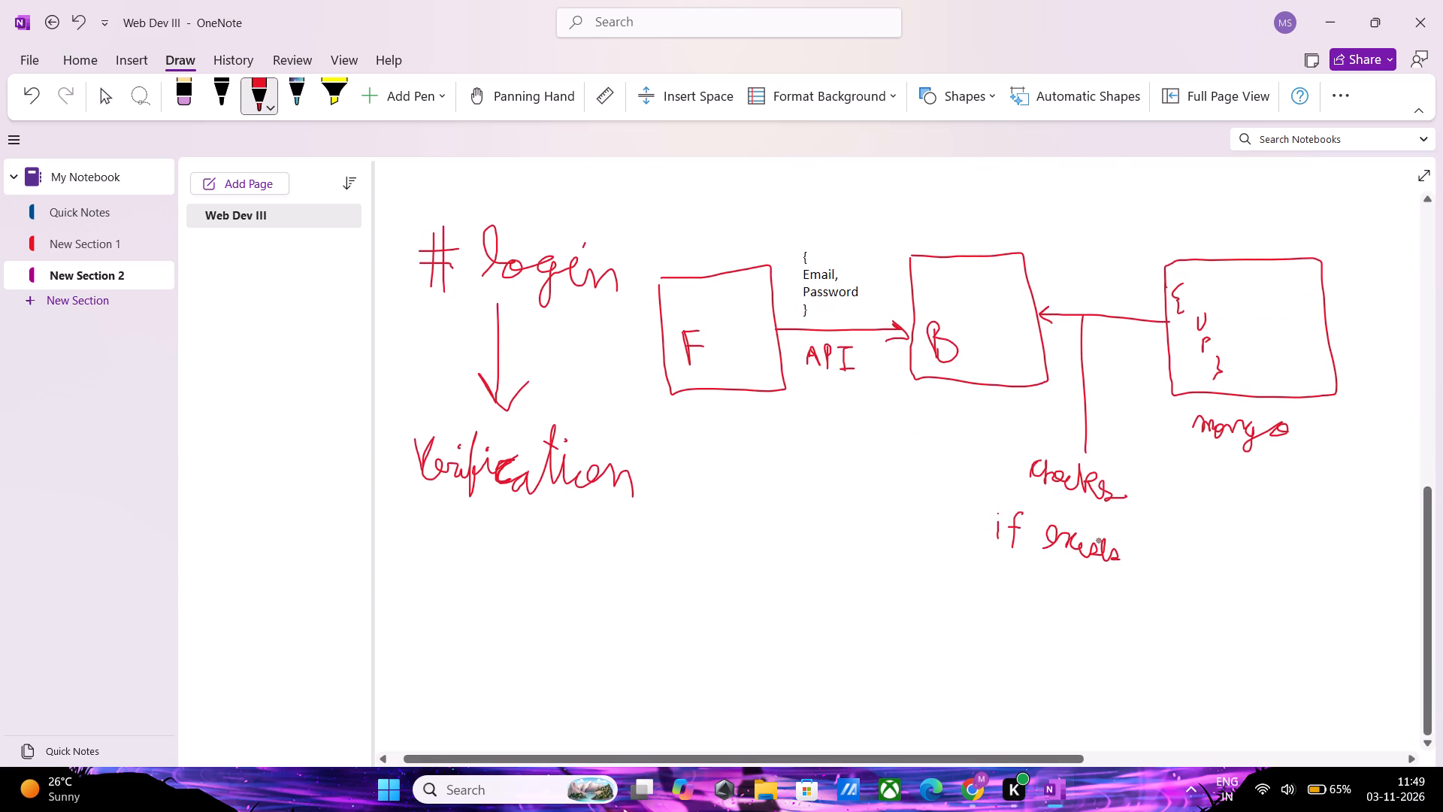
pyautogui.moveTo(1096, 539); pyautogui.dragTo(1109, 544)
pyautogui.doubleClick(1084, 535)
# Add a colon after "if exists", undoing the stray strokes, and handwrite "continue" with its i dotted and t crossed.
pyautogui.click(1135, 538)
pyautogui.moveTo(1135, 538); pyautogui.dragTo(1137, 558)
pyautogui.click(1137, 558)
pyautogui.hotkey('ctrl', 'z')
pyautogui.hotkey('ctrl', 'z')
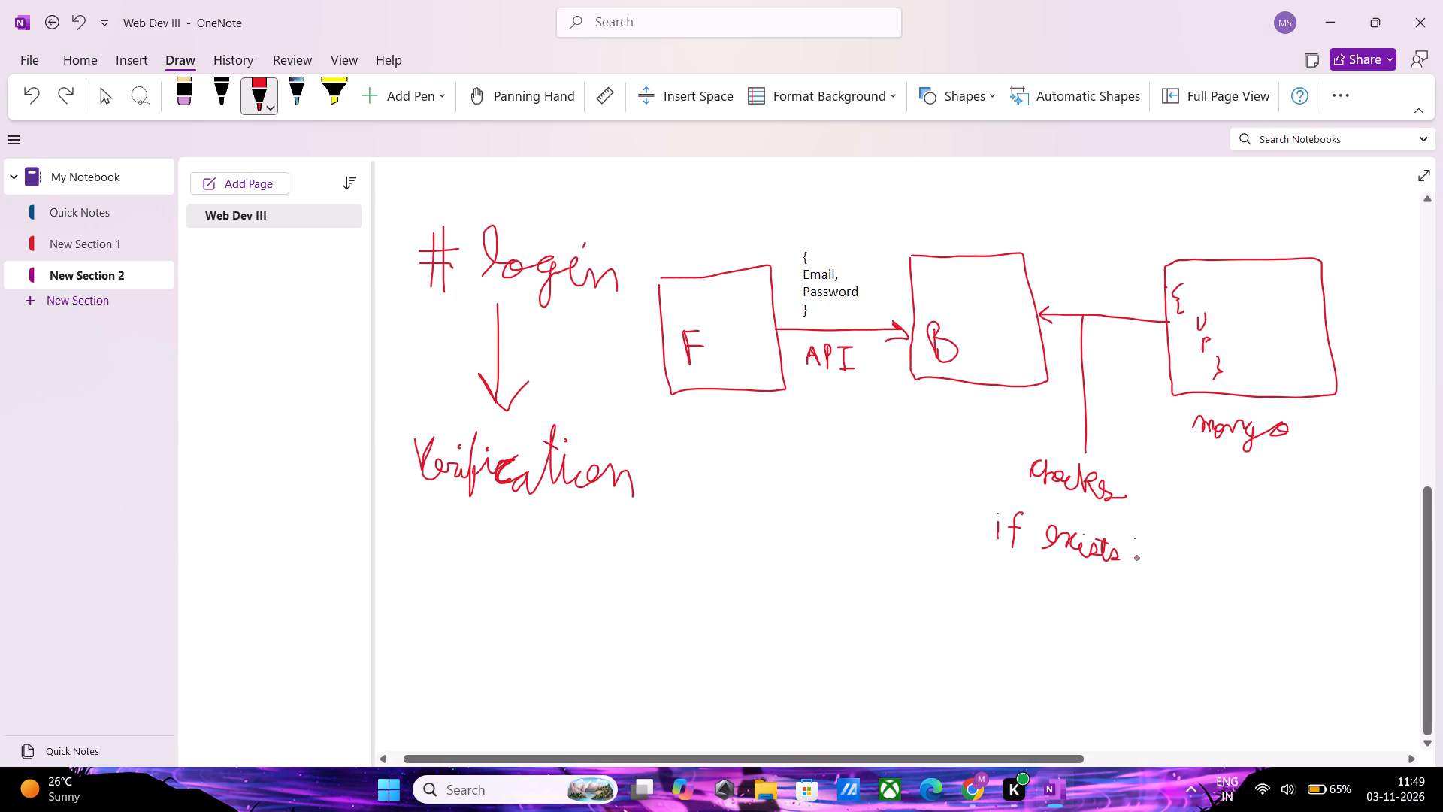
pyautogui.click(1137, 558)
pyautogui.moveTo(1162, 545); pyautogui.dragTo(1212, 544)
pyautogui.moveTo(1212, 544); pyautogui.dragTo(1264, 561)
pyautogui.moveTo(1264, 561); pyautogui.dragTo(1278, 565)
pyautogui.click(1226, 536)
pyautogui.moveTo(1205, 541); pyautogui.dragTo(1217, 543)
# Handwrite "else: reject" on the line below "if exists: continue", crossing the t and dotting the j.
pyautogui.moveTo(986, 607); pyautogui.dragTo(1004, 591)
pyautogui.moveTo(1004, 591); pyautogui.dragTo(1059, 613)
pyautogui.doubleClick(1078, 587)
pyautogui.doubleClick(1079, 606)
pyautogui.moveTo(1101, 608); pyautogui.dragTo(1169, 612)
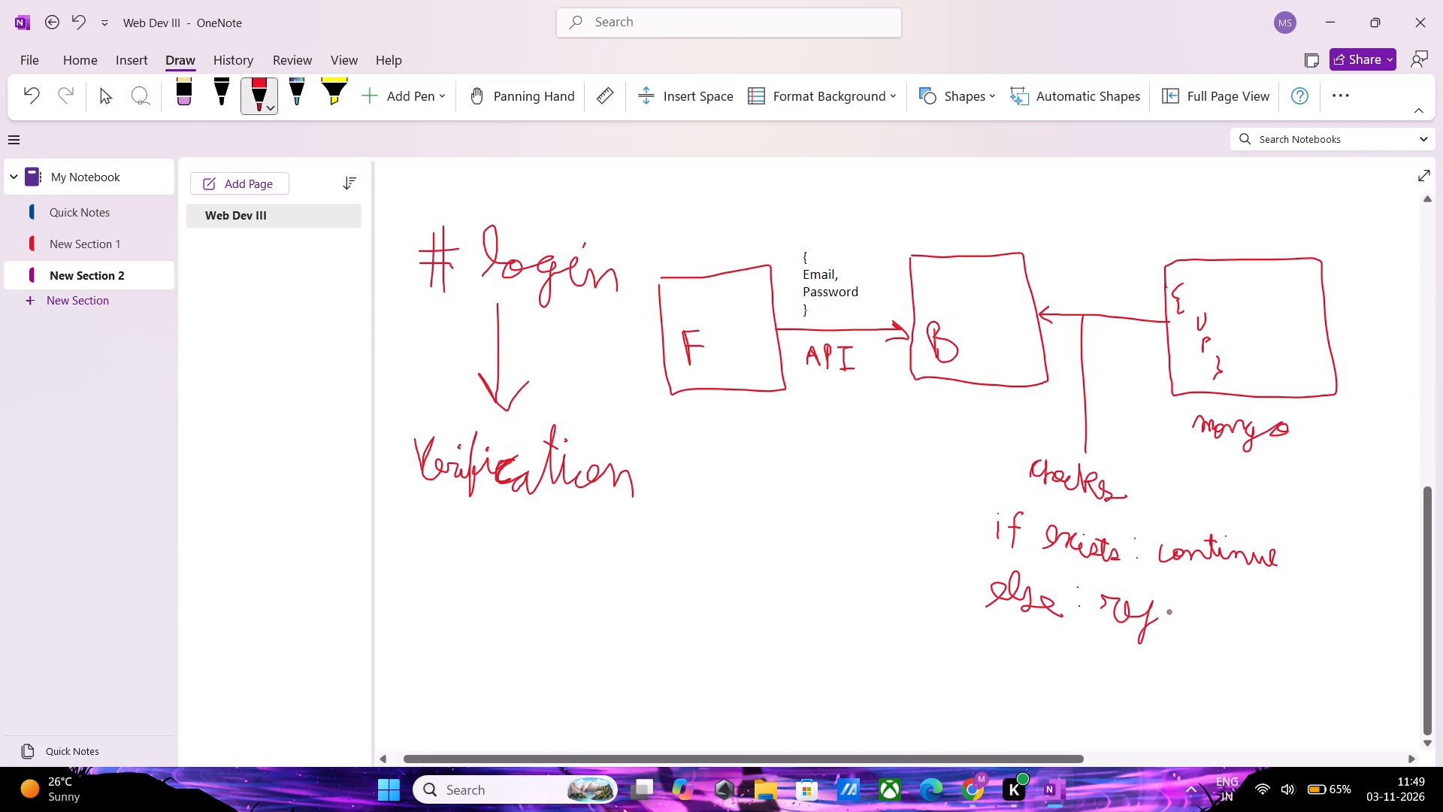
pyautogui.moveTo(1169, 612); pyautogui.dragTo(1209, 615)
pyautogui.moveTo(1194, 598); pyautogui.dragTo(1221, 598)
pyautogui.moveTo(1221, 598); pyautogui.dragTo(1221, 600)
pyautogui.click(1183, 615)
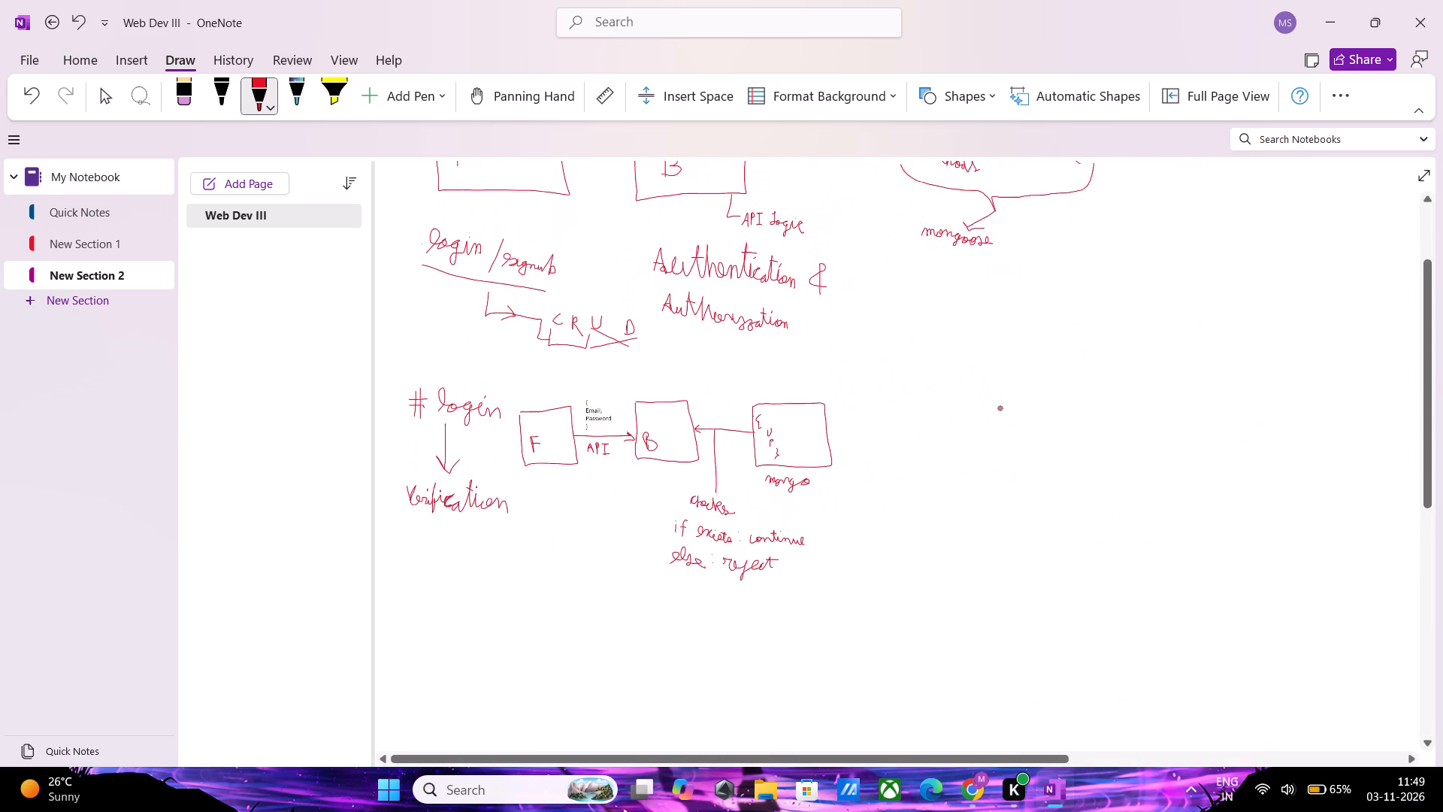
# Draw a dash after "continue" in the login diagram's checks and handwrite "check correct" following it.
pyautogui.hscroll(1, 1000, 408)
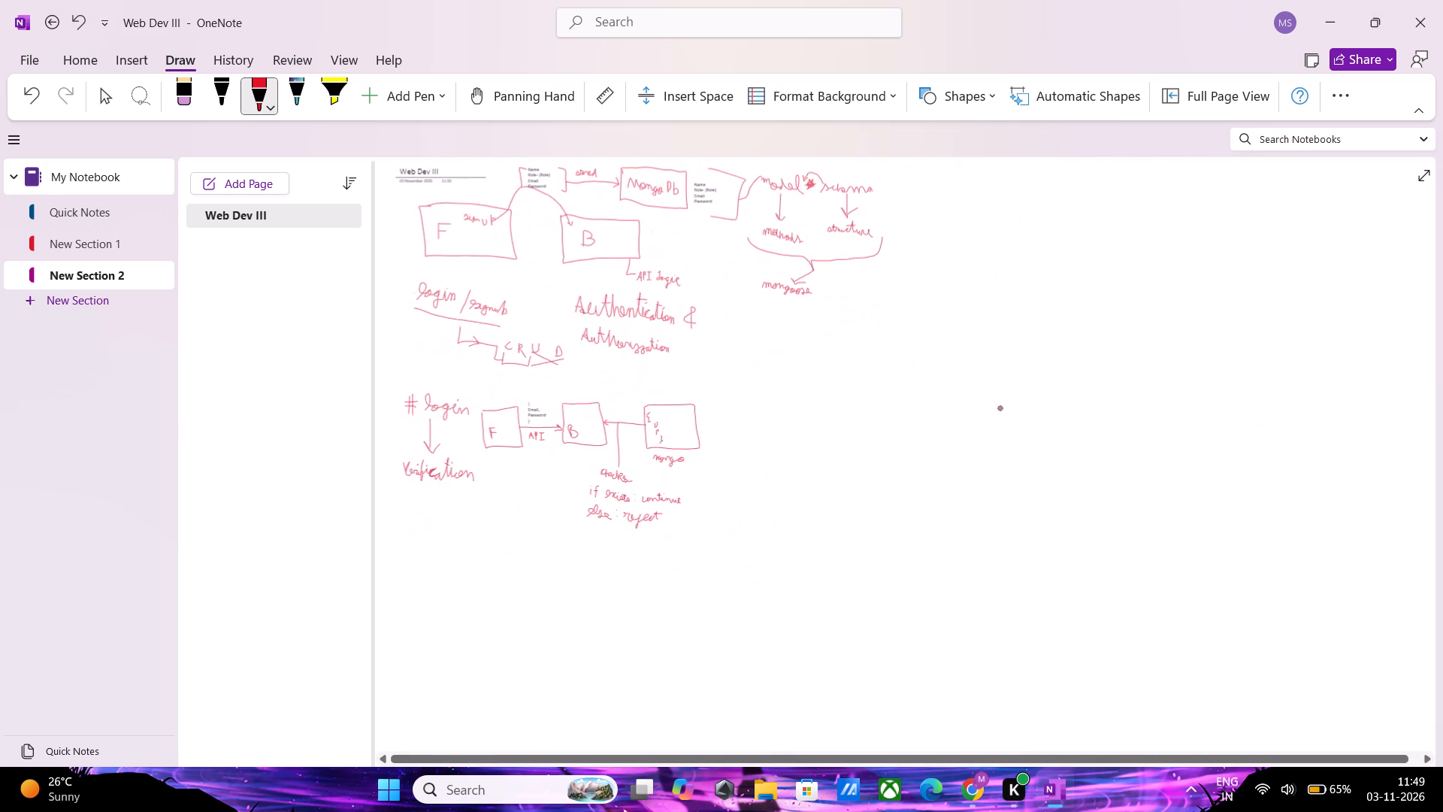
pyautogui.hscroll(2, 1000, 408)
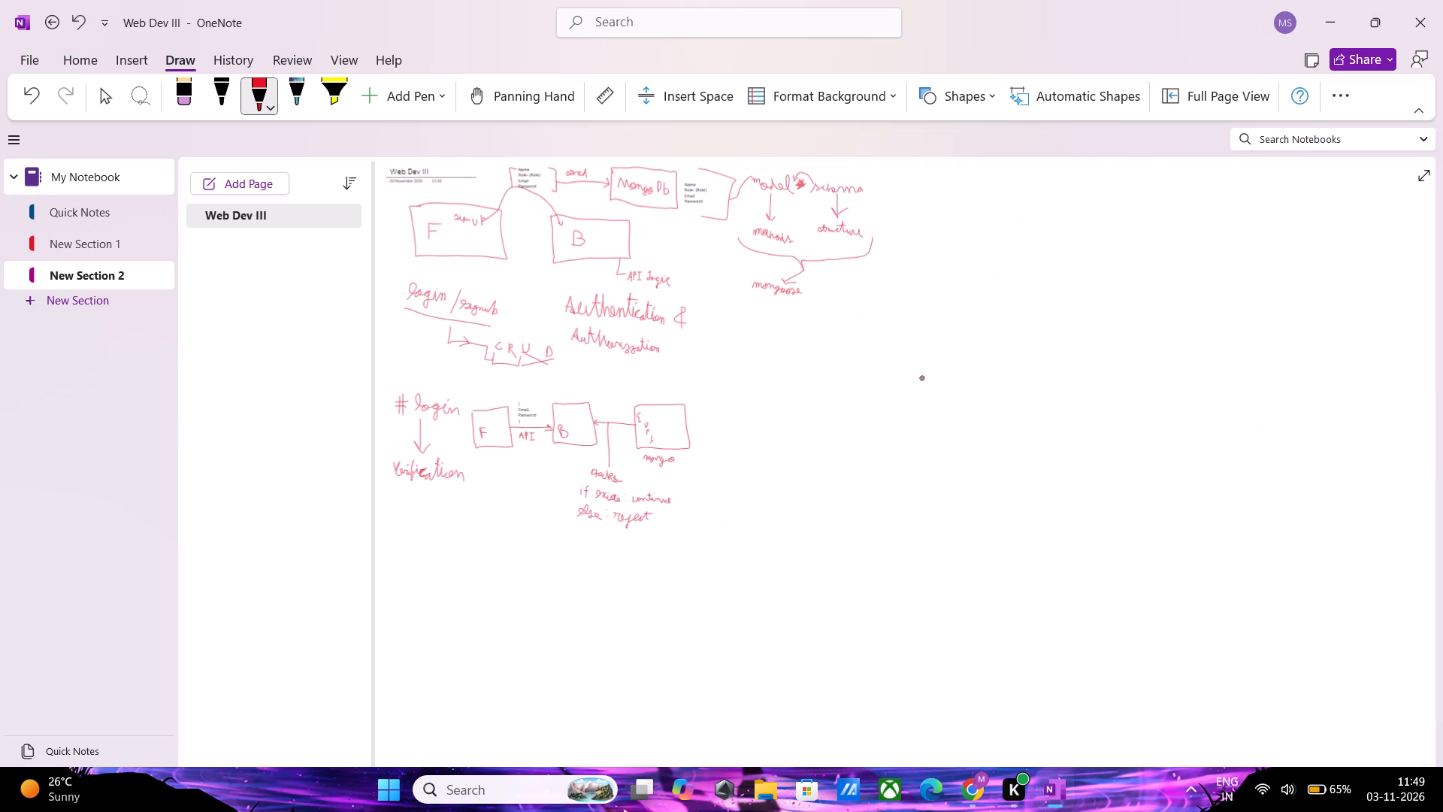
pyautogui.hscroll(3, 824, 344)
pyautogui.scroll(2, 824, 344)
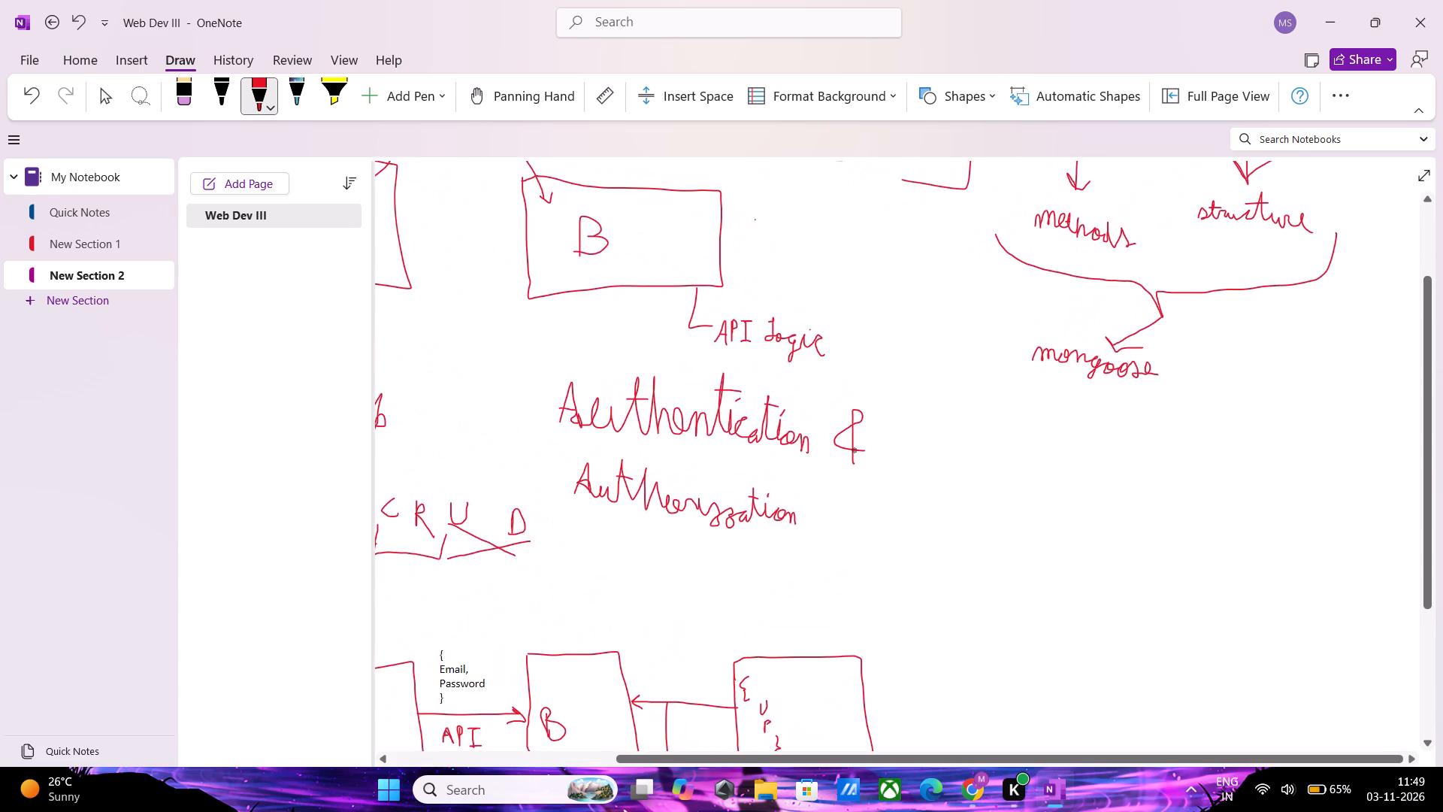
pyautogui.scroll(-4, 855, 450)
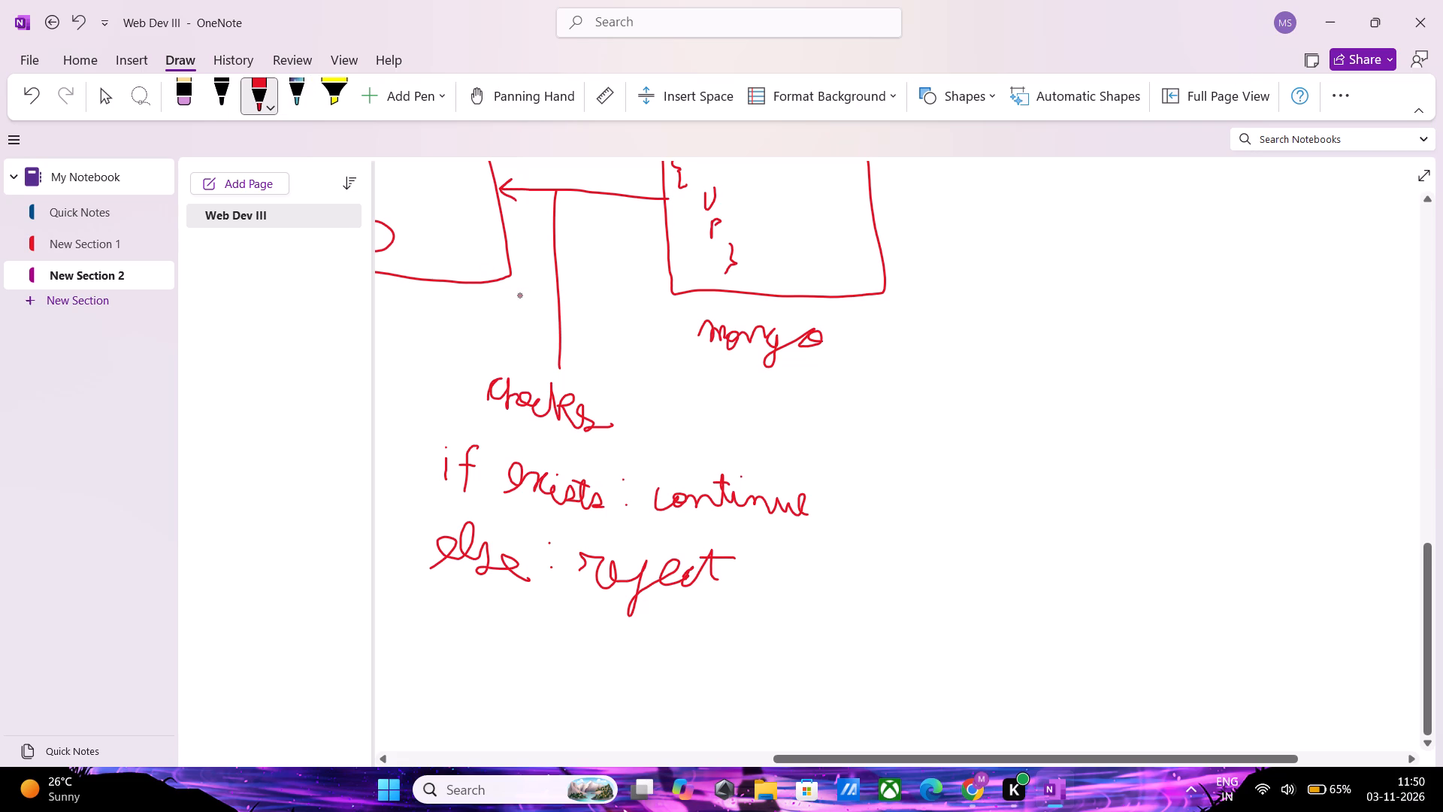
pyautogui.moveTo(812, 501); pyautogui.dragTo(855, 498)
pyautogui.moveTo(881, 485); pyautogui.dragTo(906, 491)
pyautogui.moveTo(906, 491); pyautogui.dragTo(949, 501)
pyautogui.moveTo(949, 501); pyautogui.dragTo(950, 501)
pyautogui.moveTo(972, 487); pyautogui.dragTo(994, 498)
pyautogui.moveTo(994, 498); pyautogui.dragTo(1046, 504)
pyautogui.moveTo(1046, 504); pyautogui.dragTo(1060, 506)
pyautogui.moveTo(1049, 490); pyautogui.dragTo(1058, 490)
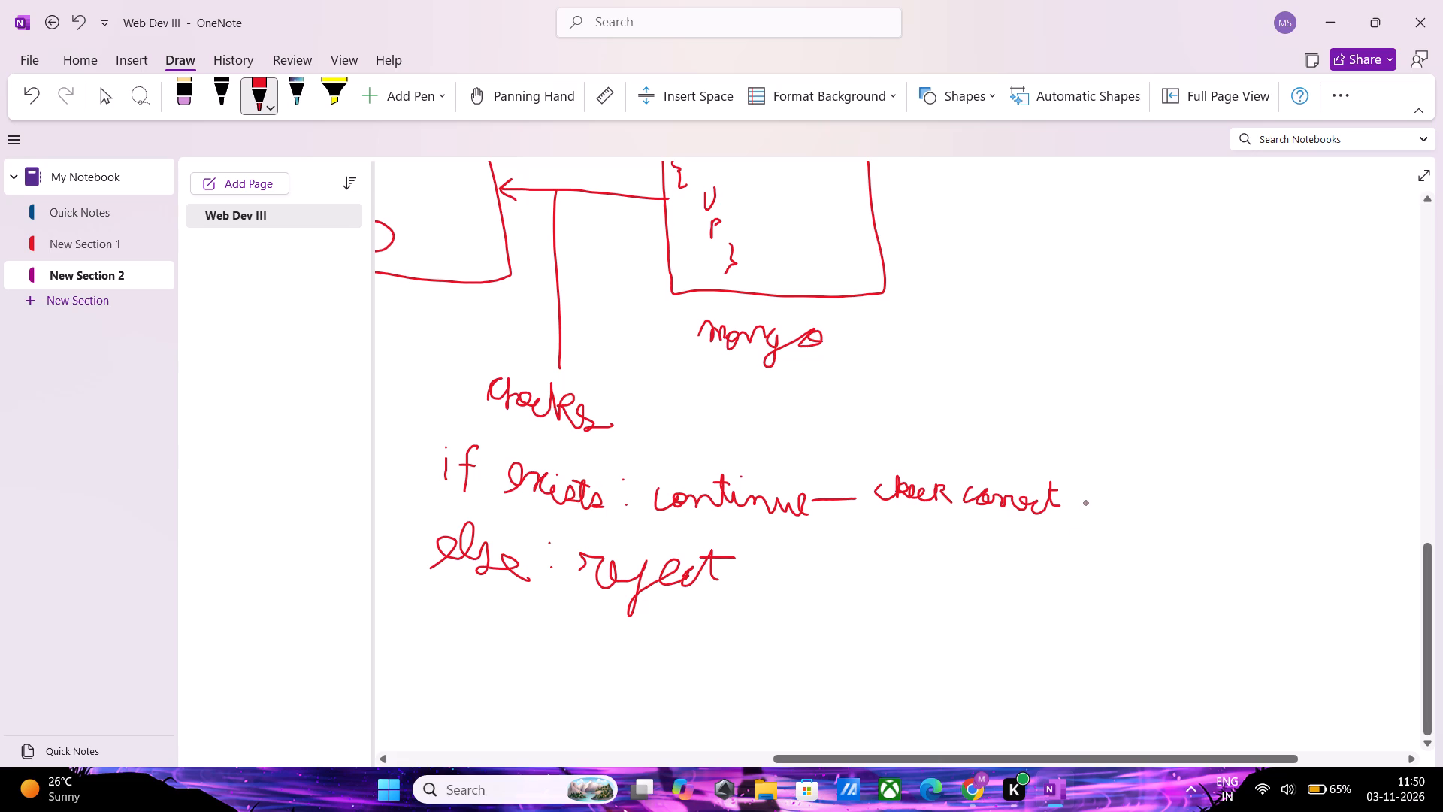
# Draw a dash after "check correct" and handwrite "if true" following it, undoing the stray strokes and crossing the t.
pyautogui.moveTo(1078, 489); pyautogui.dragTo(1092, 490)
pyautogui.moveTo(1118, 492); pyautogui.dragTo(1118, 512)
pyautogui.moveTo(1121, 484); pyautogui.dragTo(1132, 508)
pyautogui.click(1132, 508)
pyautogui.hotkey('ctrl', 'z')
pyautogui.hotkey('ctrl', 'z')
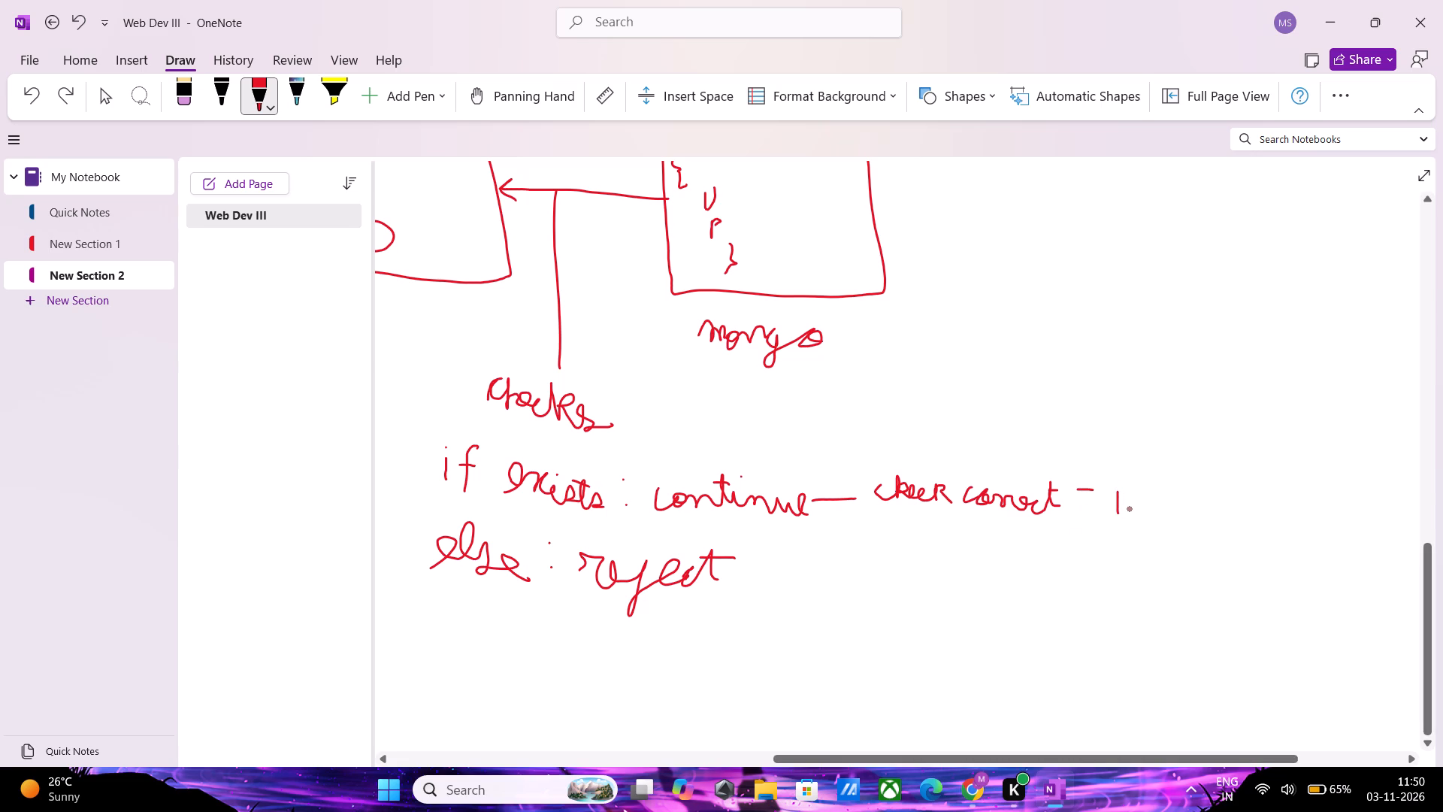
pyautogui.moveTo(1133, 514); pyautogui.dragTo(1148, 480)
pyautogui.click(1131, 495)
pyautogui.moveTo(1161, 499); pyautogui.dragTo(1218, 525)
pyautogui.moveTo(1218, 525); pyautogui.dragTo(1220, 535)
pyautogui.moveTo(1156, 518); pyautogui.dragTo(1166, 518)
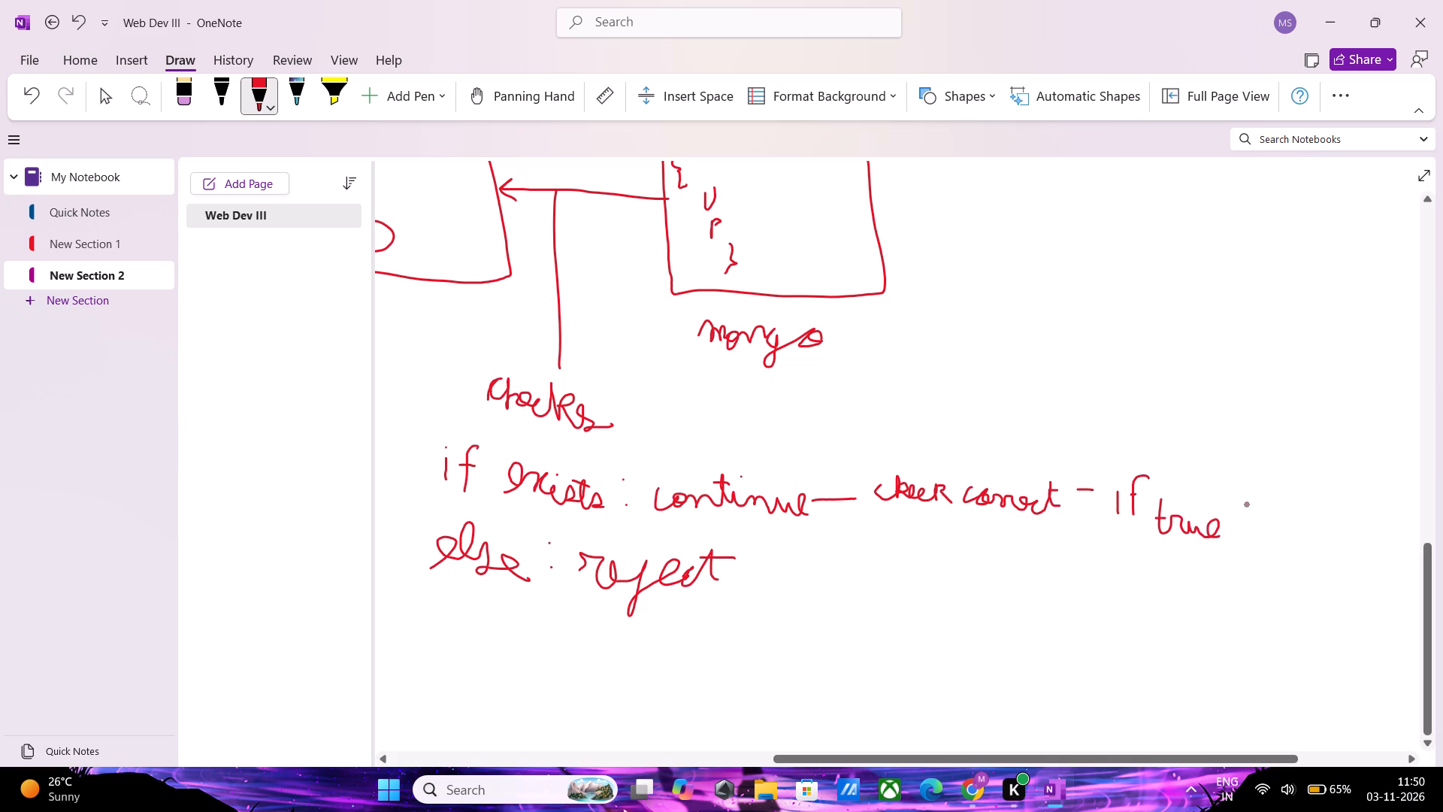
# Add a colon after "if true" and handwrite "continue" following it, crossing the t and dotting the i.
pyautogui.click(1245, 504)
pyautogui.click(1248, 532)
pyautogui.moveTo(1278, 501); pyautogui.dragTo(1277, 513)
pyautogui.moveTo(1277, 513); pyautogui.dragTo(1317, 501)
pyautogui.moveTo(1317, 501); pyautogui.dragTo(1351, 532)
pyautogui.moveTo(1351, 532); pyautogui.dragTo(1369, 532)
pyautogui.moveTo(1326, 502); pyautogui.dragTo(1311, 504)
pyautogui.click(1311, 504)
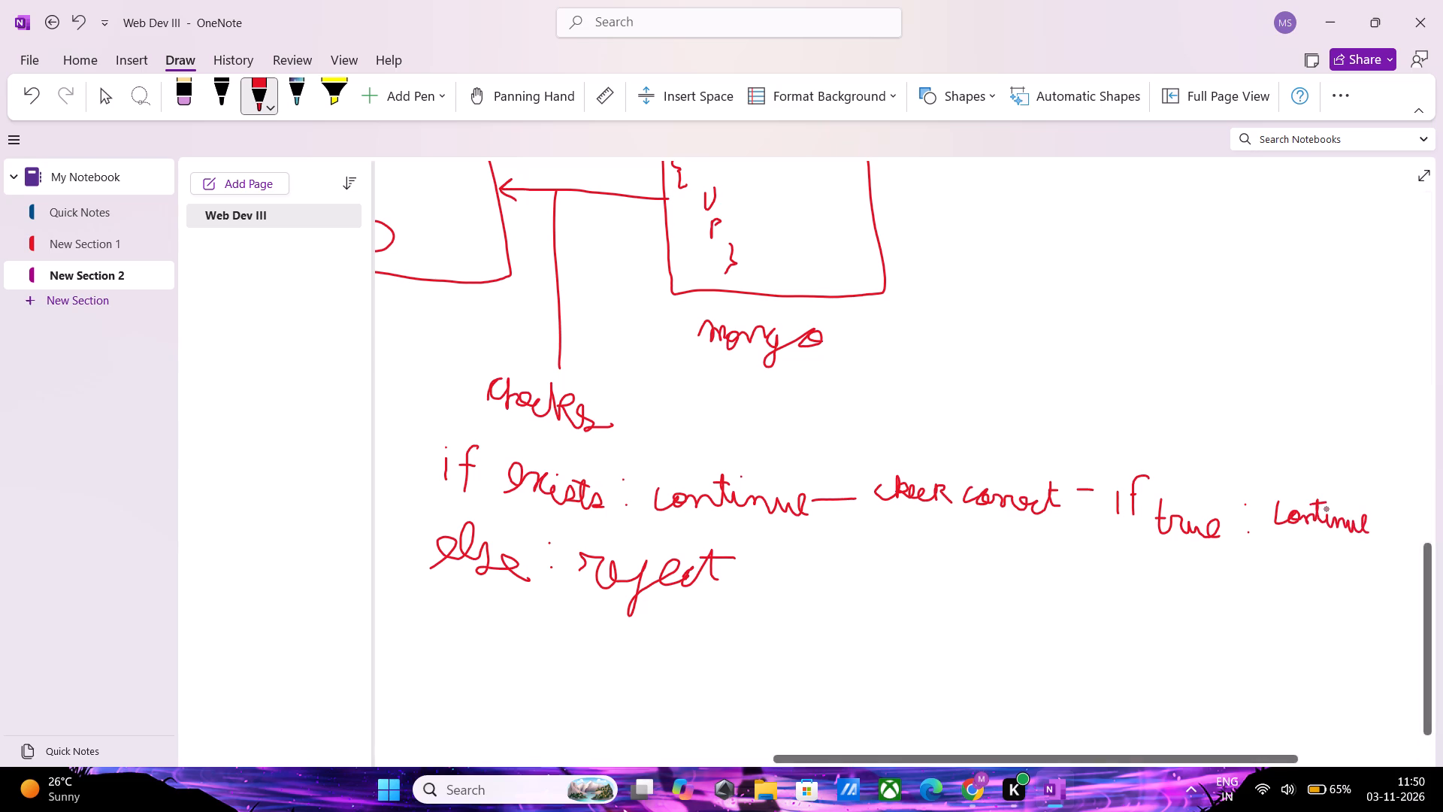
pyautogui.click(1327, 509)
# Handwrite "else:" below "if true: continue" and draw a curved arrow from it back to "reject".
pyautogui.moveTo(1113, 573); pyautogui.dragTo(1121, 563)
pyautogui.moveTo(1121, 563); pyautogui.dragTo(1166, 568)
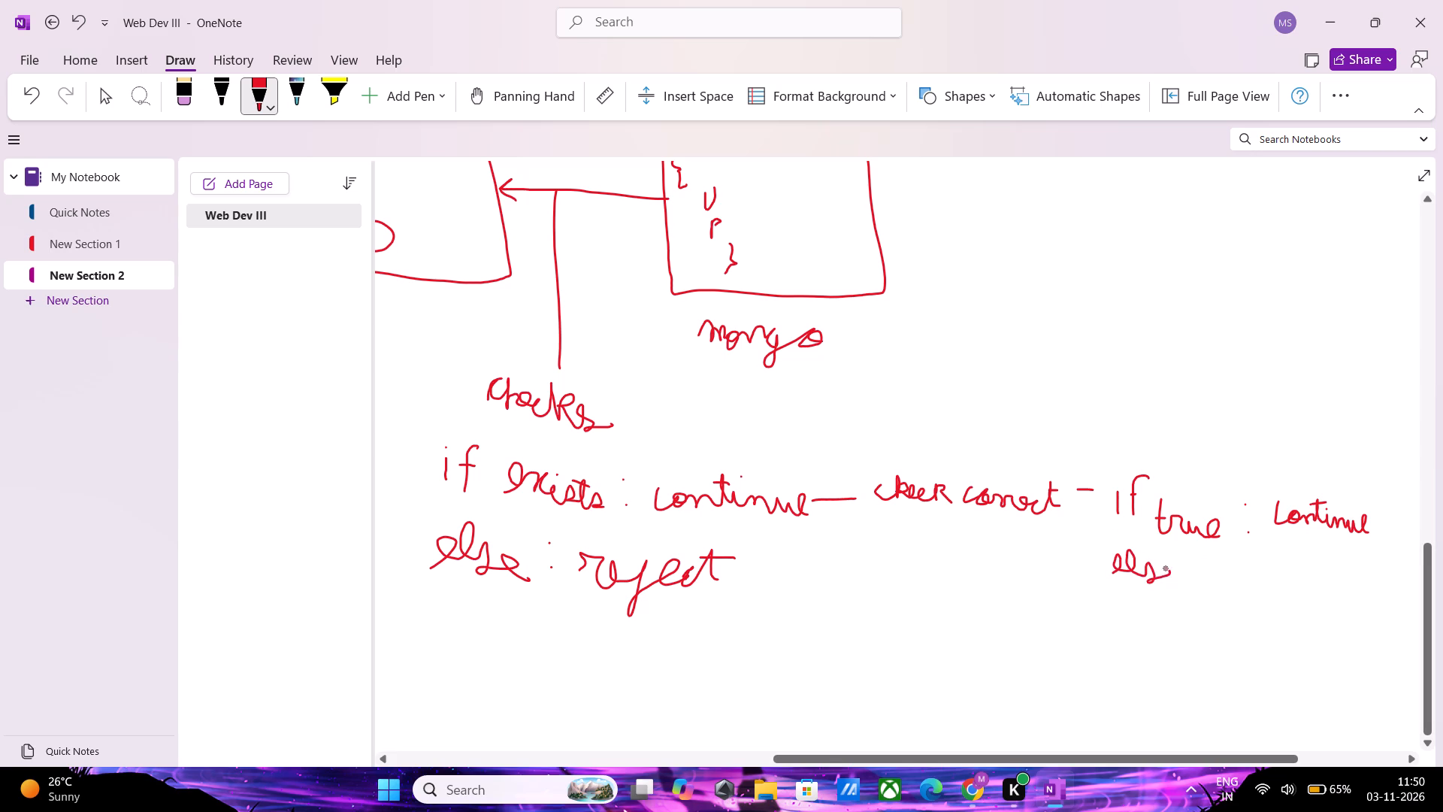
pyautogui.moveTo(1166, 568); pyautogui.dragTo(1172, 577)
pyautogui.doubleClick(1183, 564)
pyautogui.doubleClick(1183, 576)
pyautogui.moveTo(1190, 574); pyautogui.dragTo(752, 592)
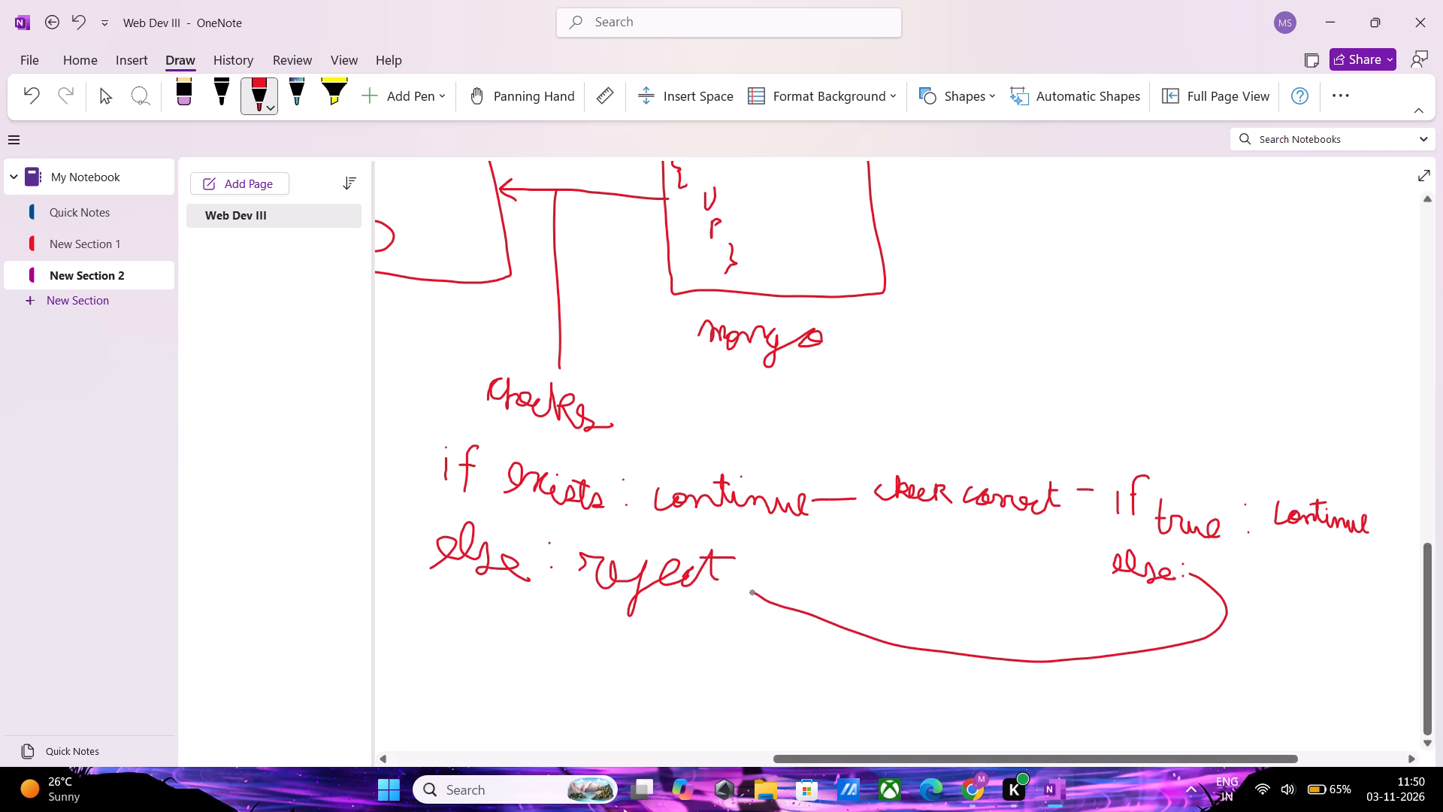
pyautogui.moveTo(752, 592); pyautogui.dragTo(767, 588)
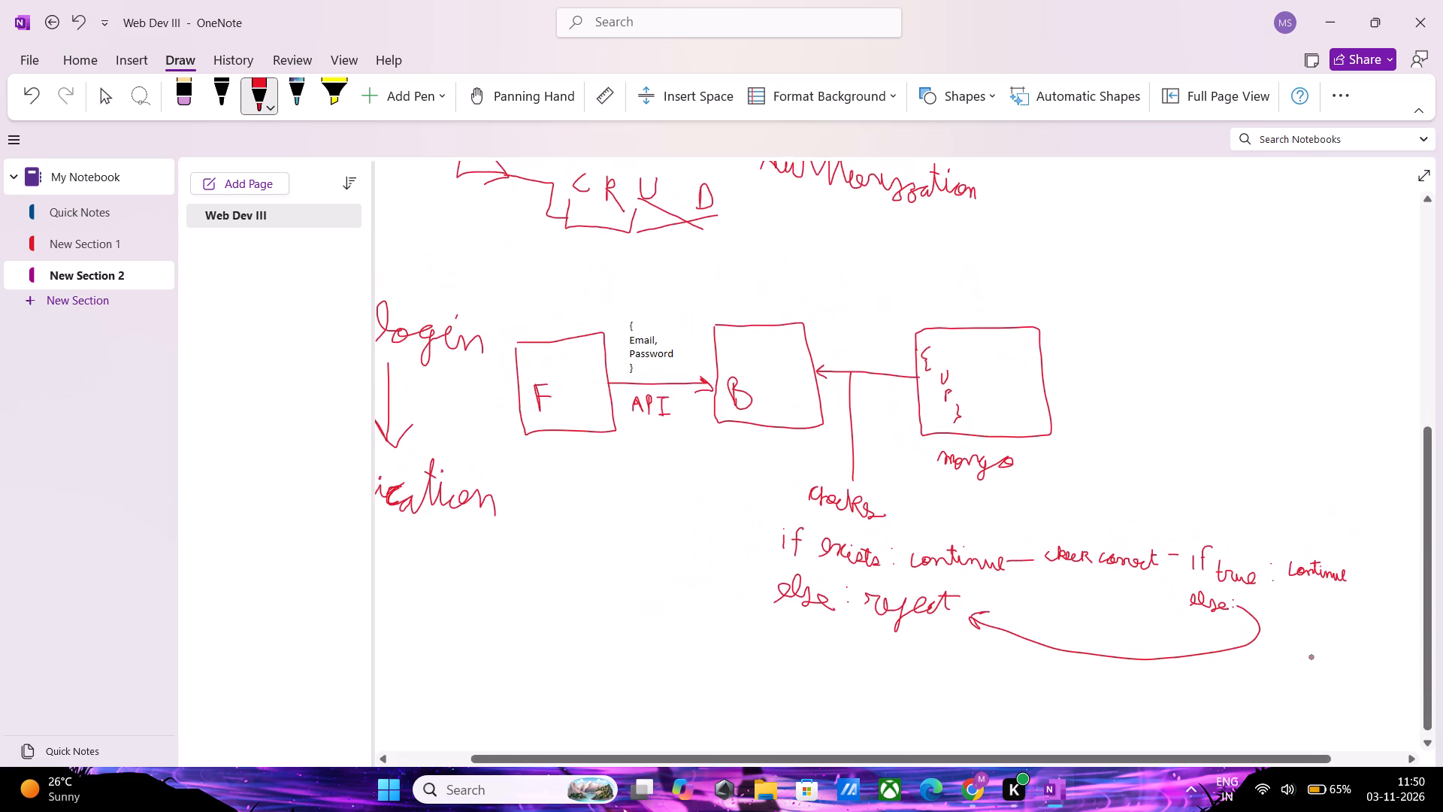
# Draw a box around all the if/else checks and a curved arrow from it up to the login diagram's B box.
pyautogui.scroll(-2, 1311, 657)
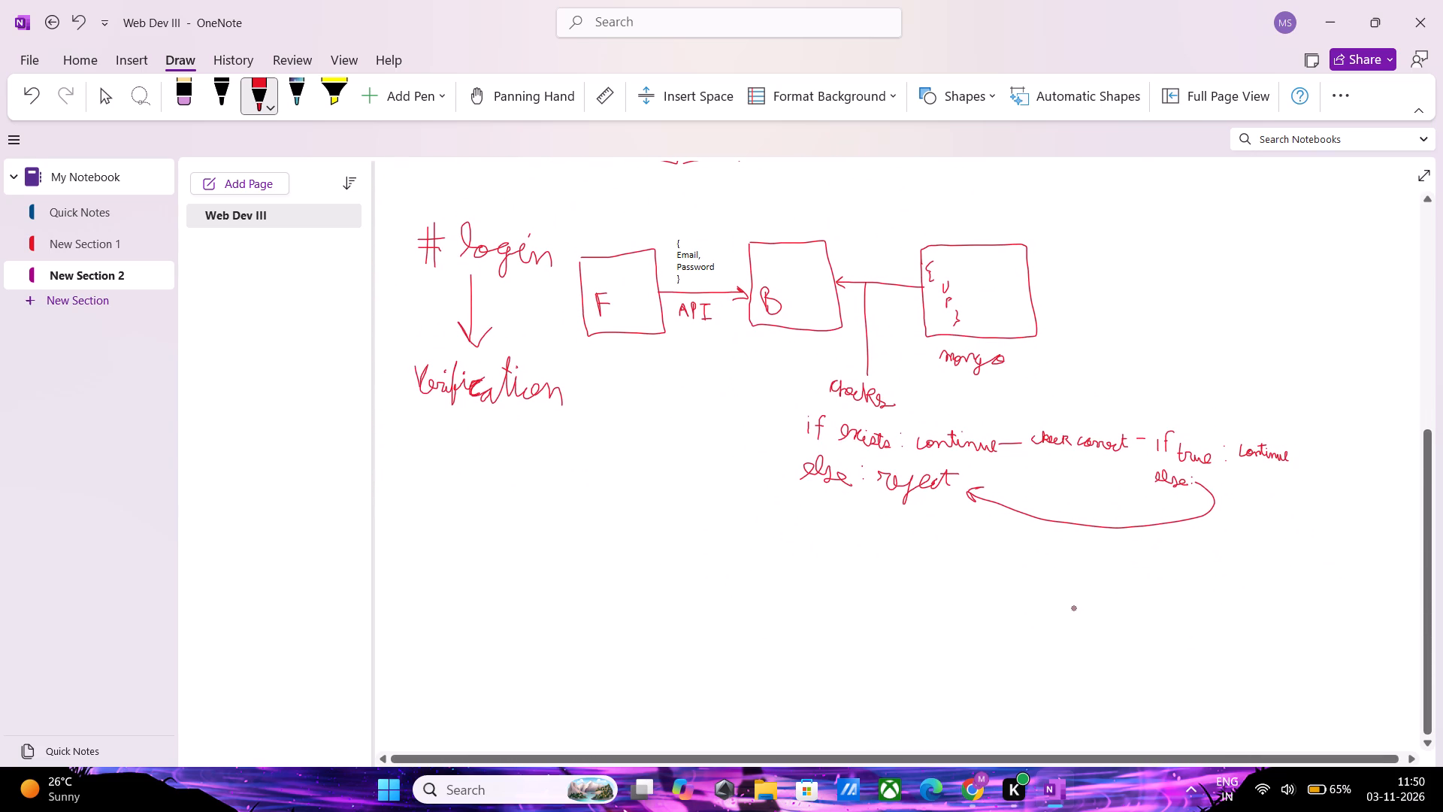
pyautogui.click(793, 408)
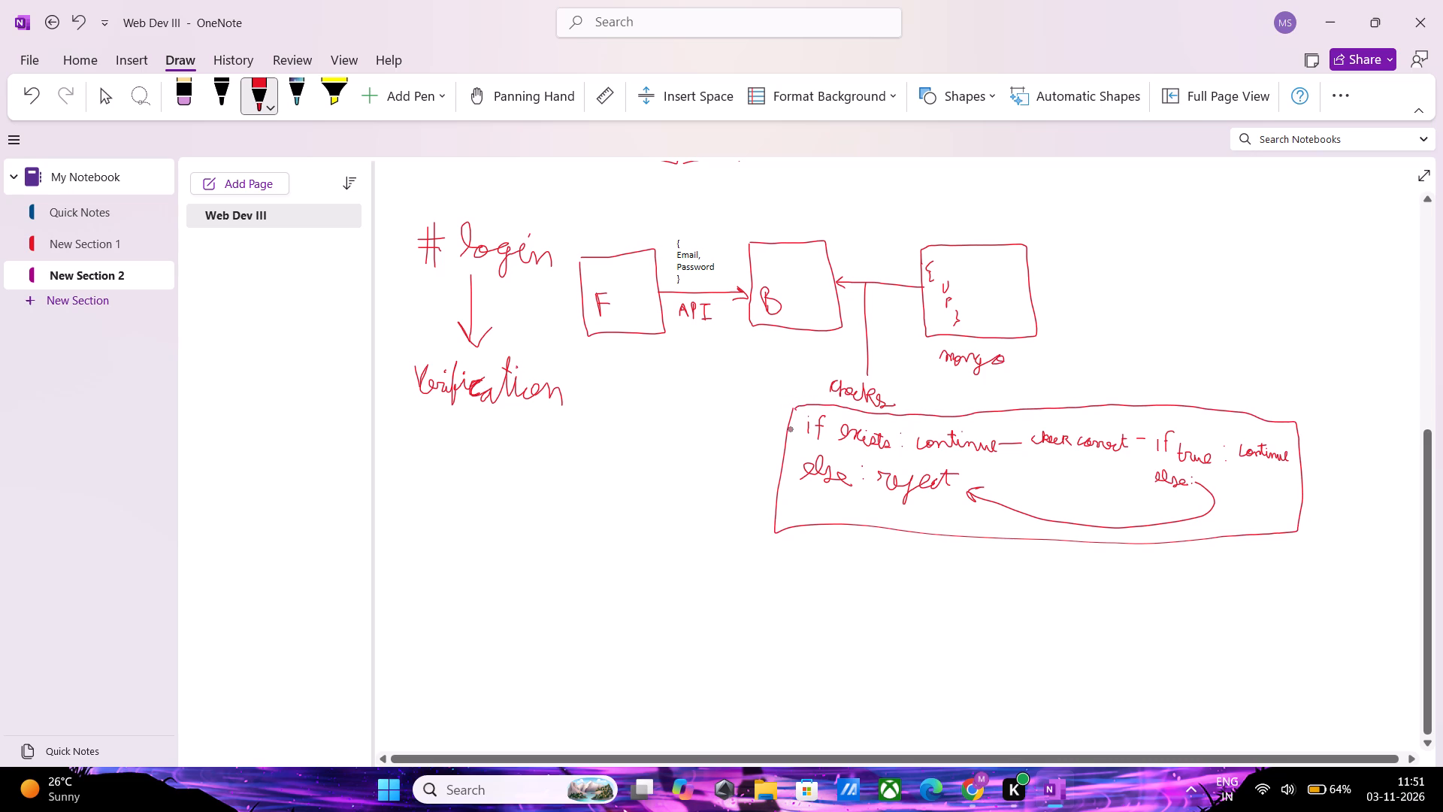
pyautogui.moveTo(788, 433); pyautogui.dragTo(767, 338)
pyautogui.moveTo(767, 338); pyautogui.dragTo(793, 345)
# Handwrite "Backend" beneath the boxed if/else checks.
pyautogui.moveTo(829, 548); pyautogui.dragTo(829, 577)
pyautogui.moveTo(829, 577); pyautogui.dragTo(883, 573)
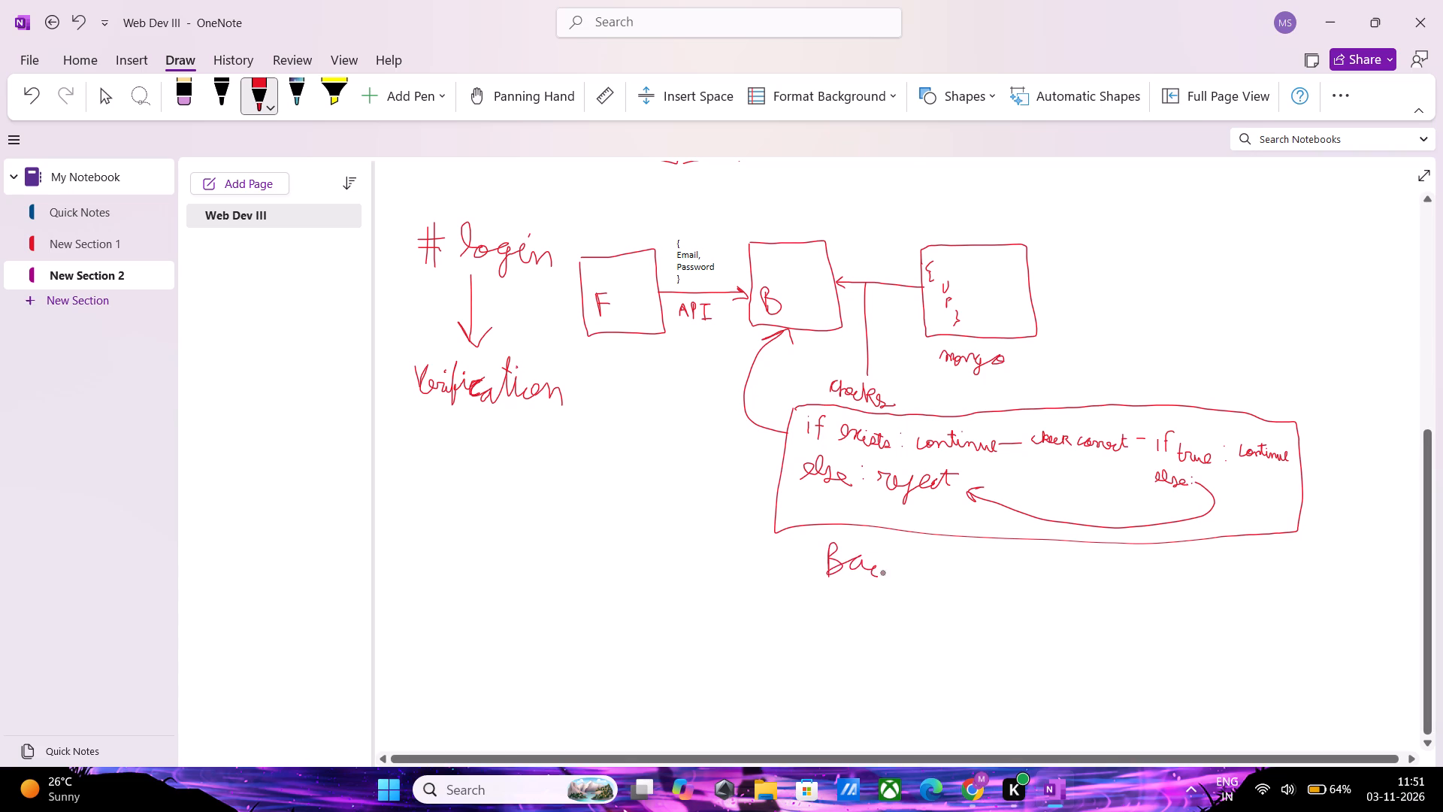
pyautogui.moveTo(883, 573); pyautogui.dragTo(913, 572)
pyautogui.moveTo(913, 572); pyautogui.dragTo(937, 577)
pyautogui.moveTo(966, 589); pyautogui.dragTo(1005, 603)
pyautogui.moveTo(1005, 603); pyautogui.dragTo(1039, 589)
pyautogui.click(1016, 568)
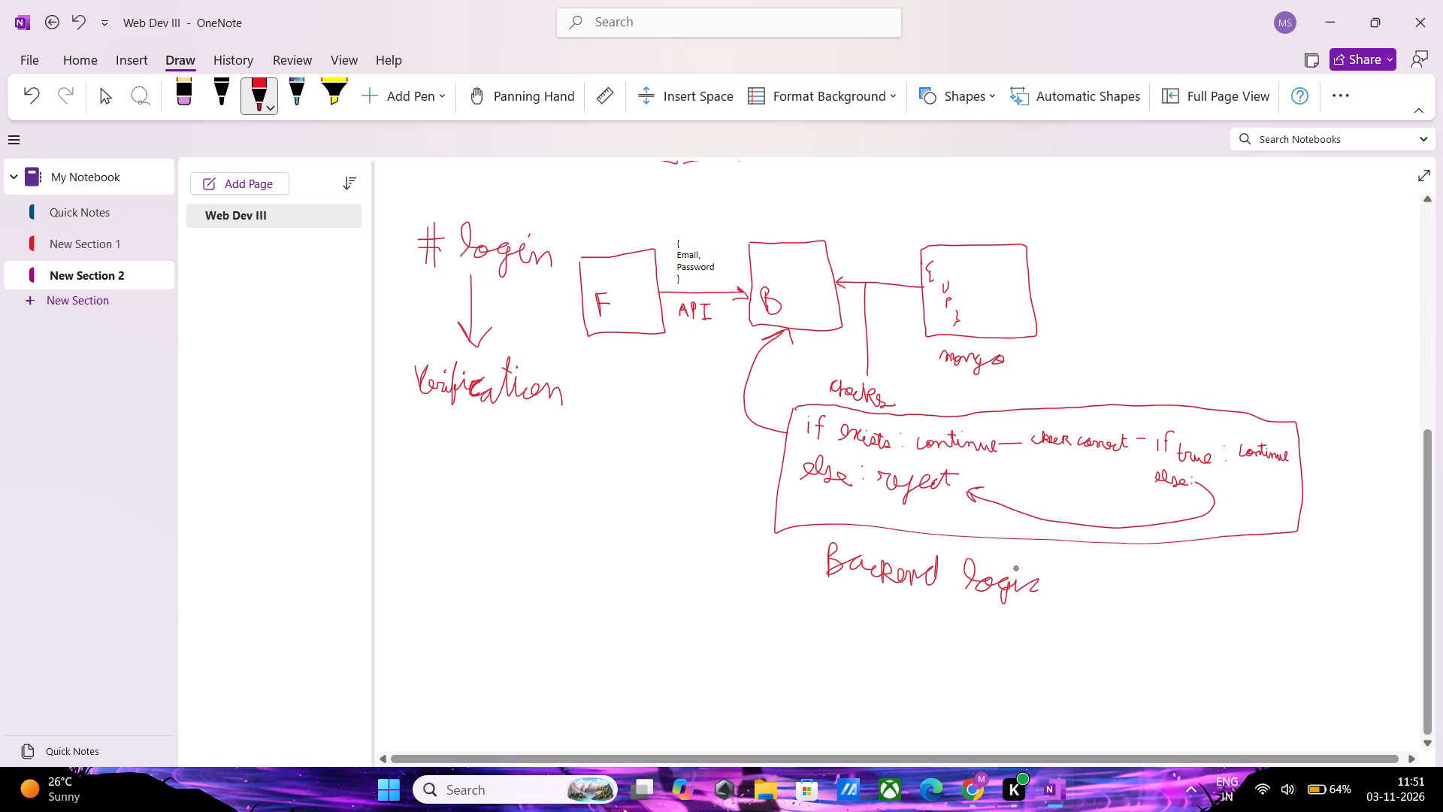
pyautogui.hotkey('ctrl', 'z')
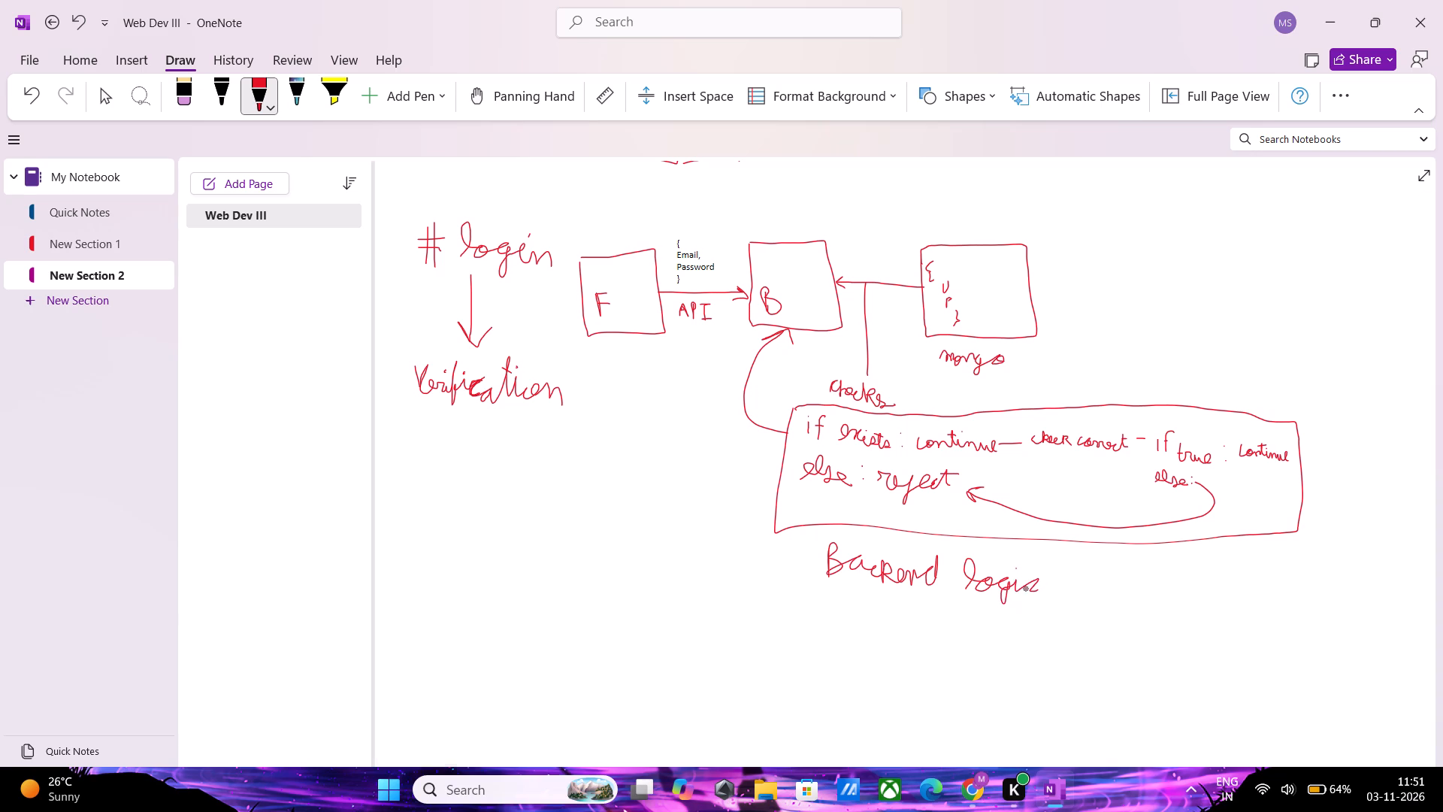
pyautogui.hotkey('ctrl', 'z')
# Handwrite "logic" after "Backend" beneath the boxed checks, dotting the i.
pyautogui.moveTo(962, 586); pyautogui.dragTo(965, 553)
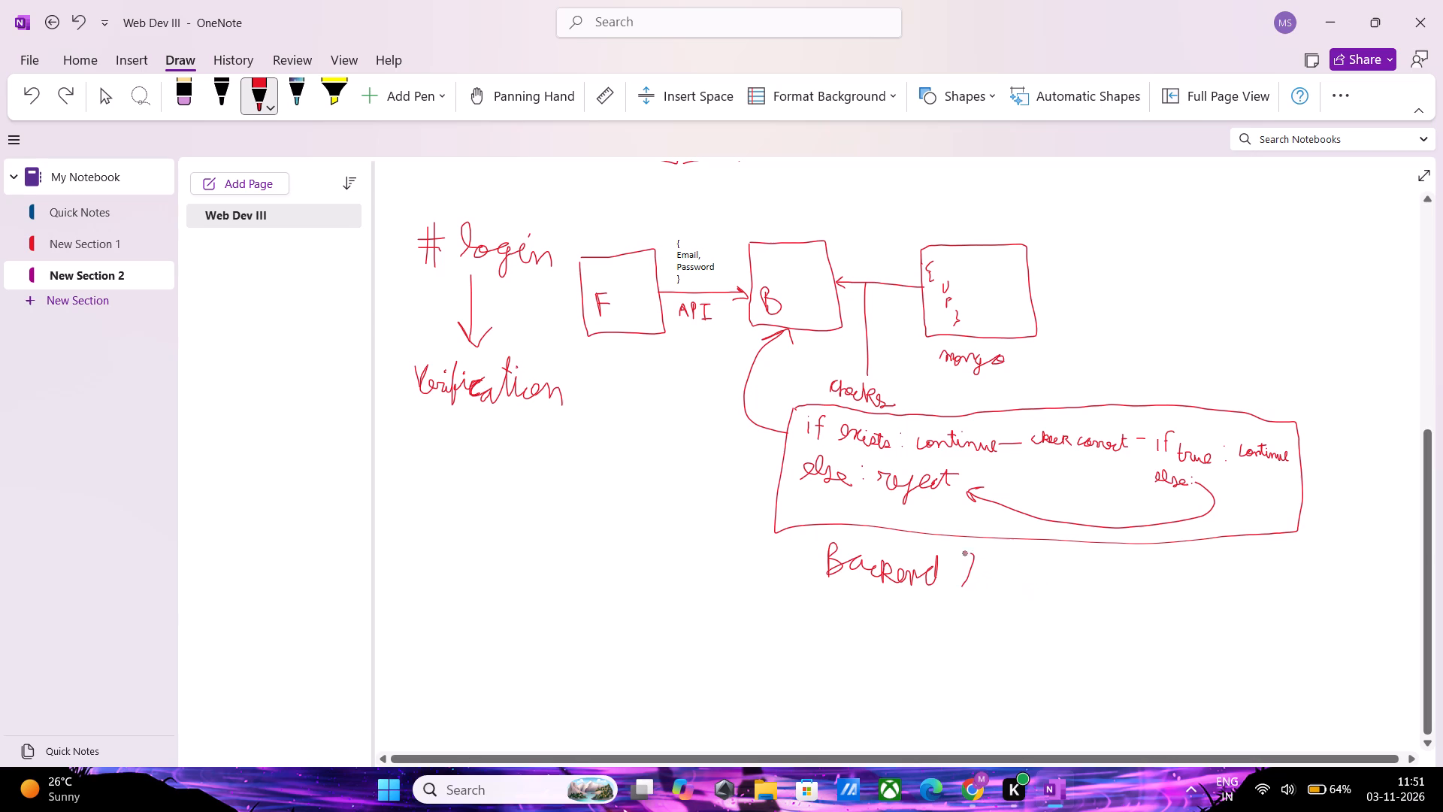
pyautogui.moveTo(965, 553); pyautogui.dragTo(1007, 580)
pyautogui.moveTo(1007, 580); pyautogui.dragTo(1057, 600)
pyautogui.moveTo(1057, 600); pyautogui.dragTo(1056, 599)
pyautogui.doubleClick(1023, 565)
# Save the Web Dev III notes page.
pyautogui.scroll(2, 1060, 577)
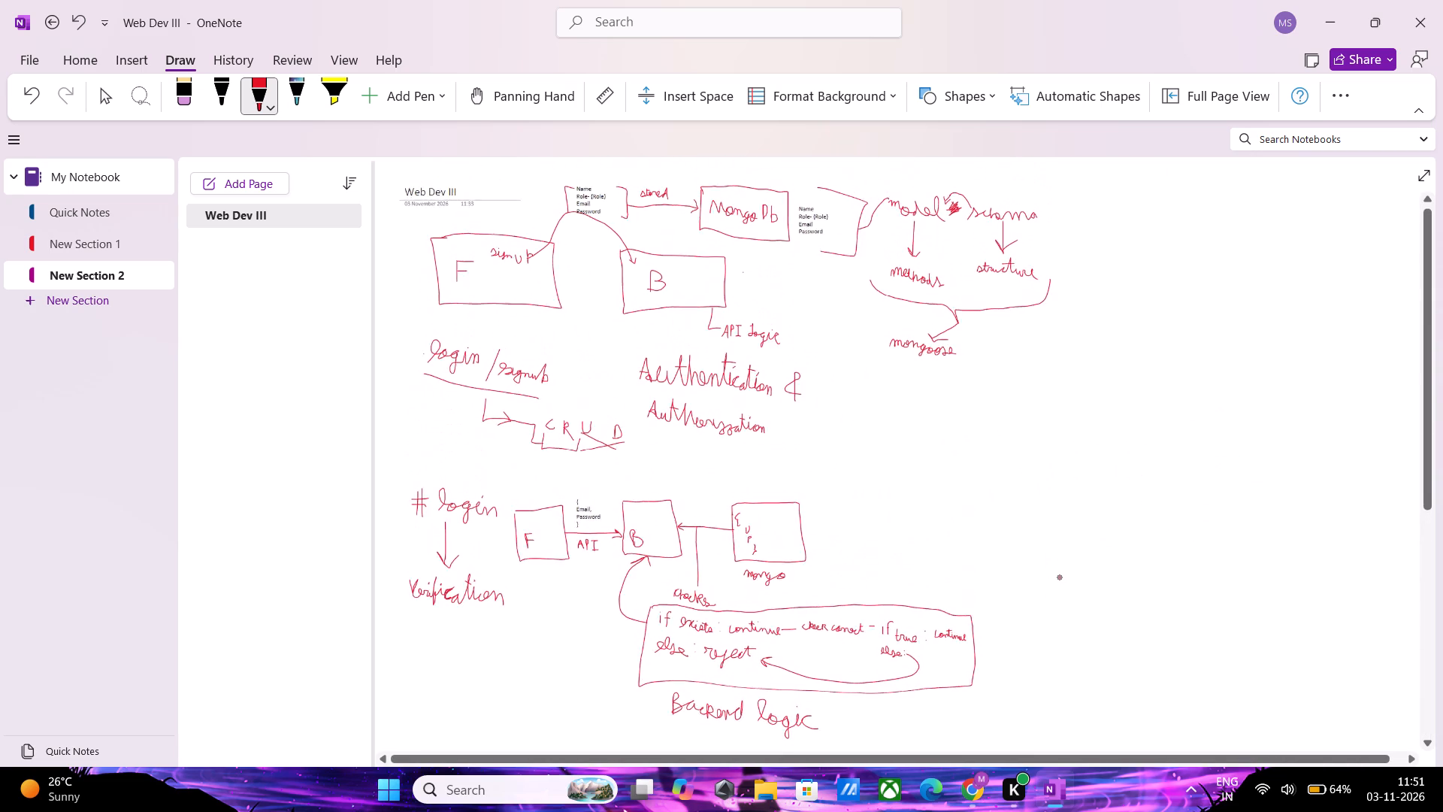
pyautogui.scroll(1, 1060, 577)
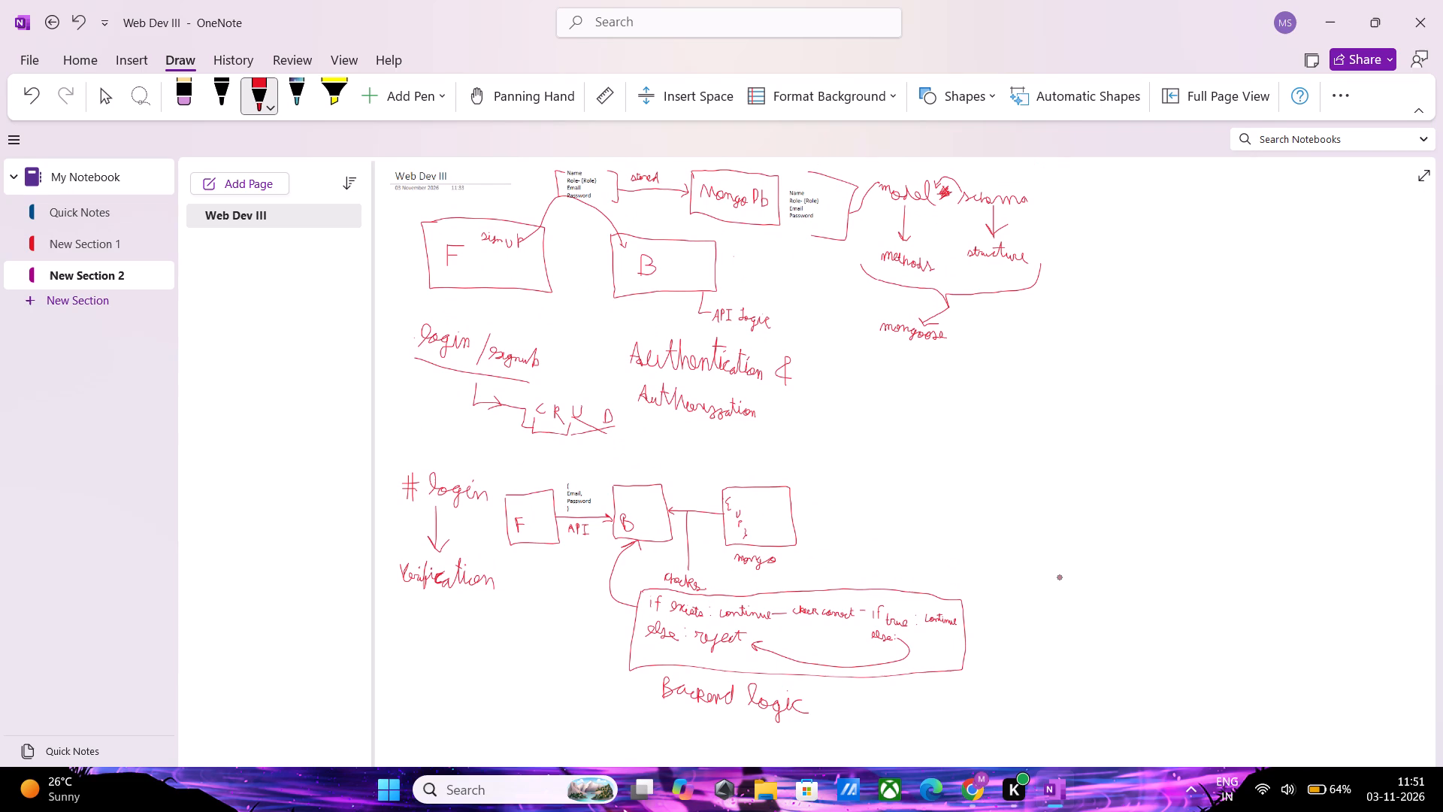
pyautogui.hotkey('ctrl', 's')
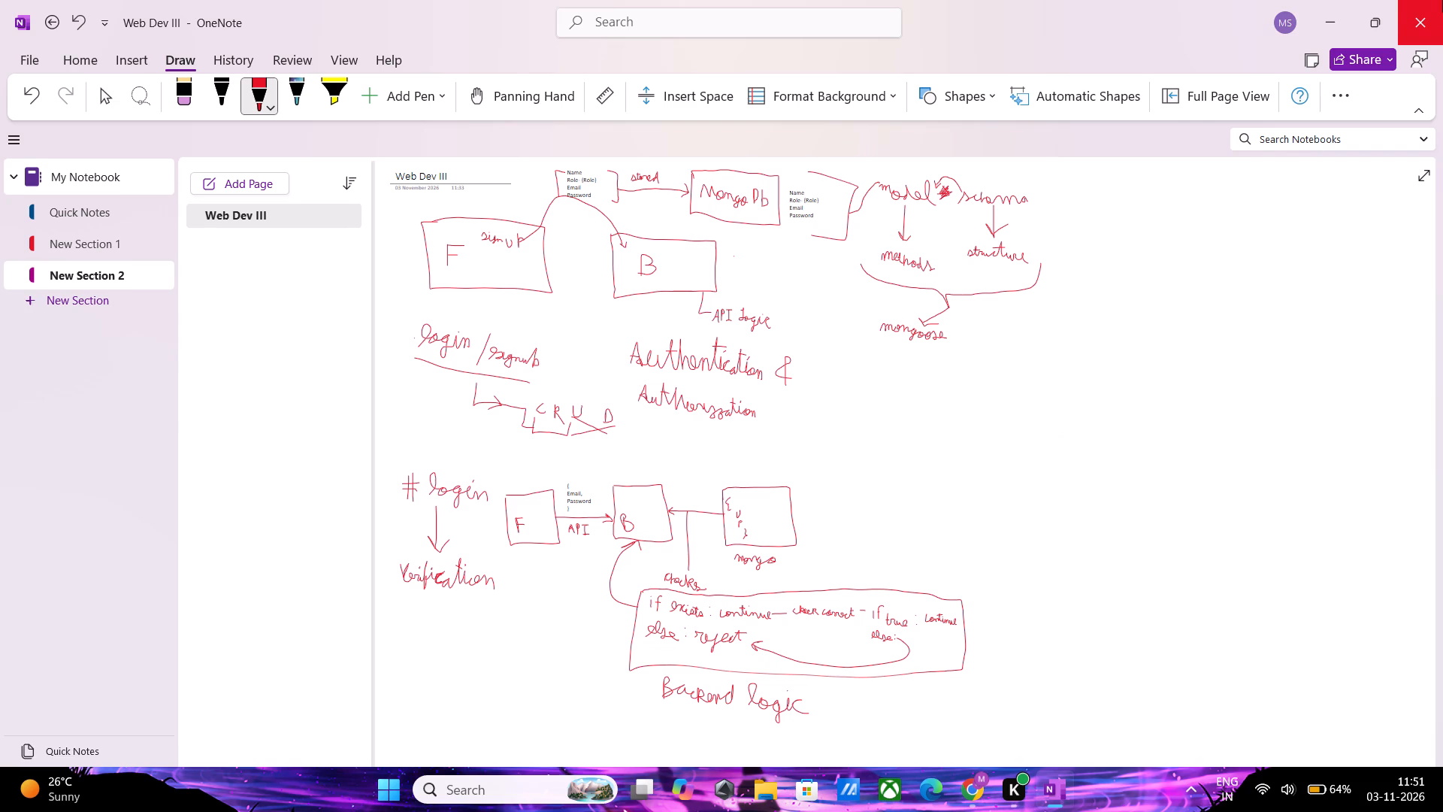
pyautogui.hotkey('ctrl', 's')
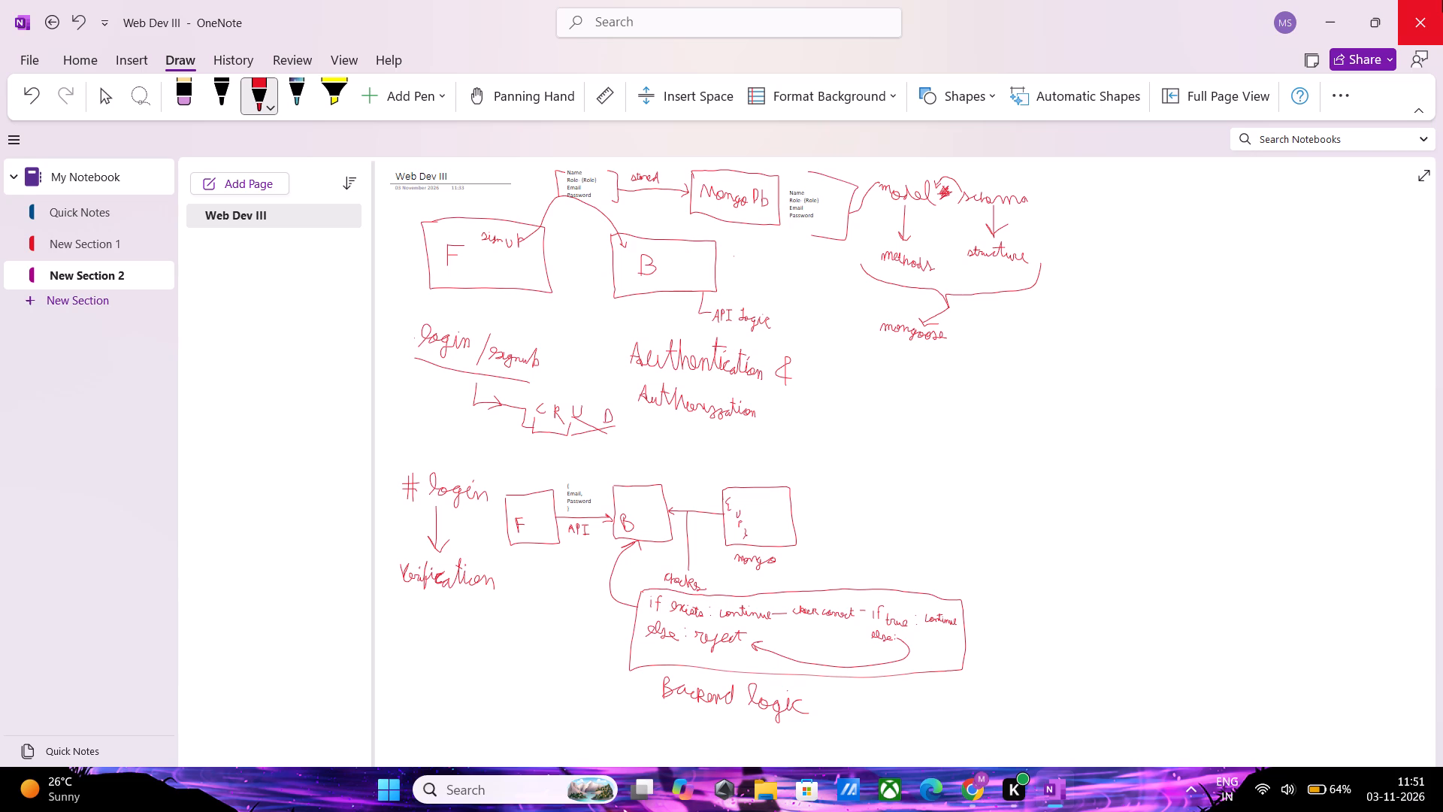